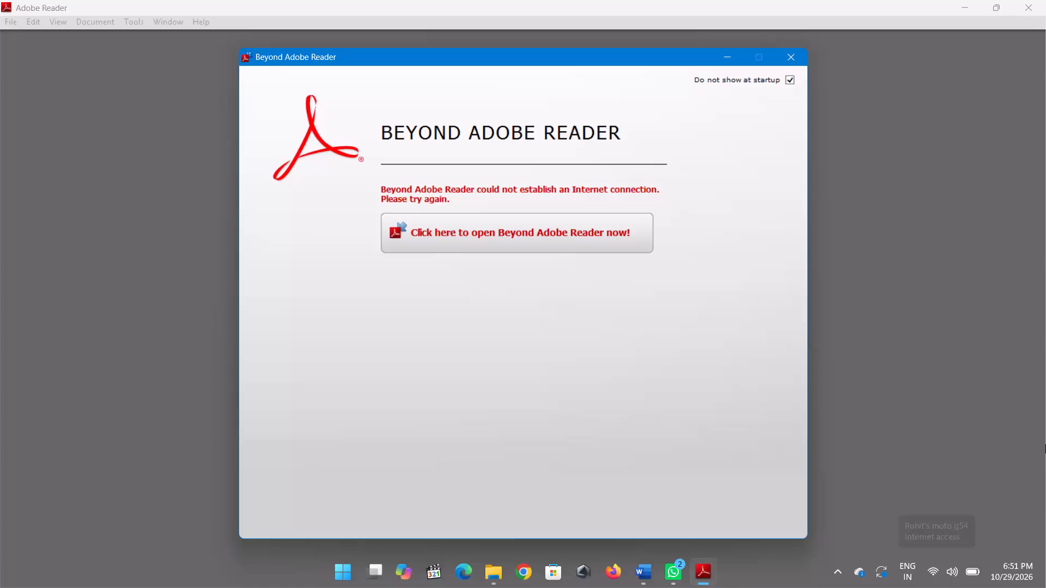
# Dismiss the Beyond Adobe Reader welcome window and open the IPR EDP Activity1 PDF from the Desktop.
pyautogui.click(777, 60)
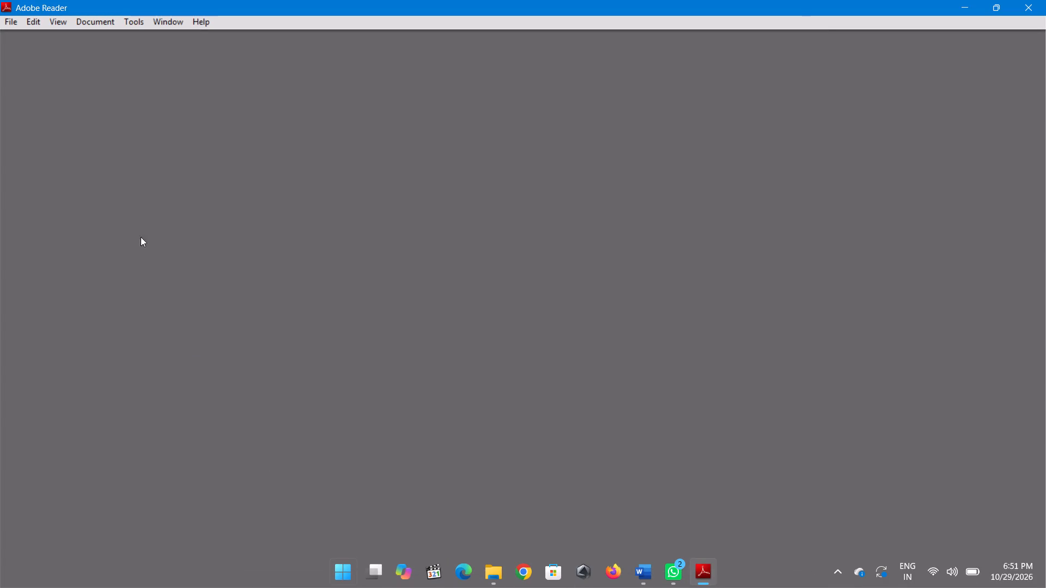
pyautogui.click(4, 17)
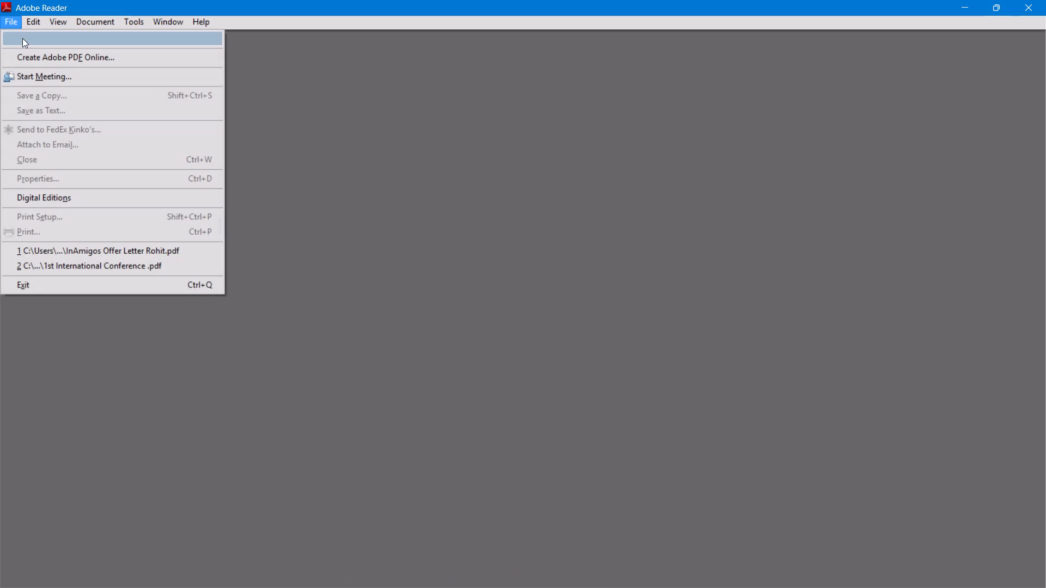
pyautogui.click(24, 42)
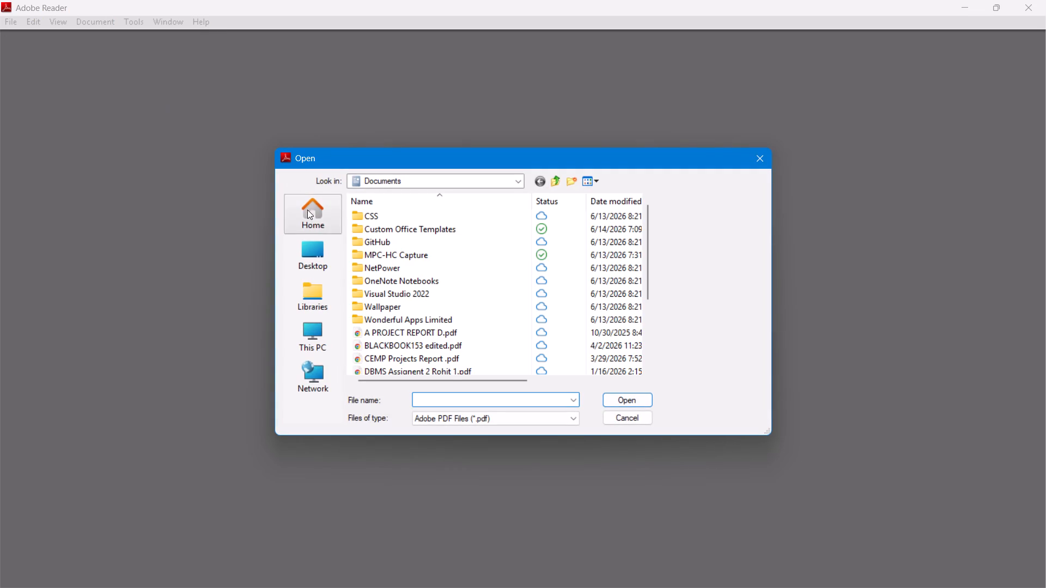
pyautogui.click(311, 266)
pyautogui.scroll(-2, 378, 297)
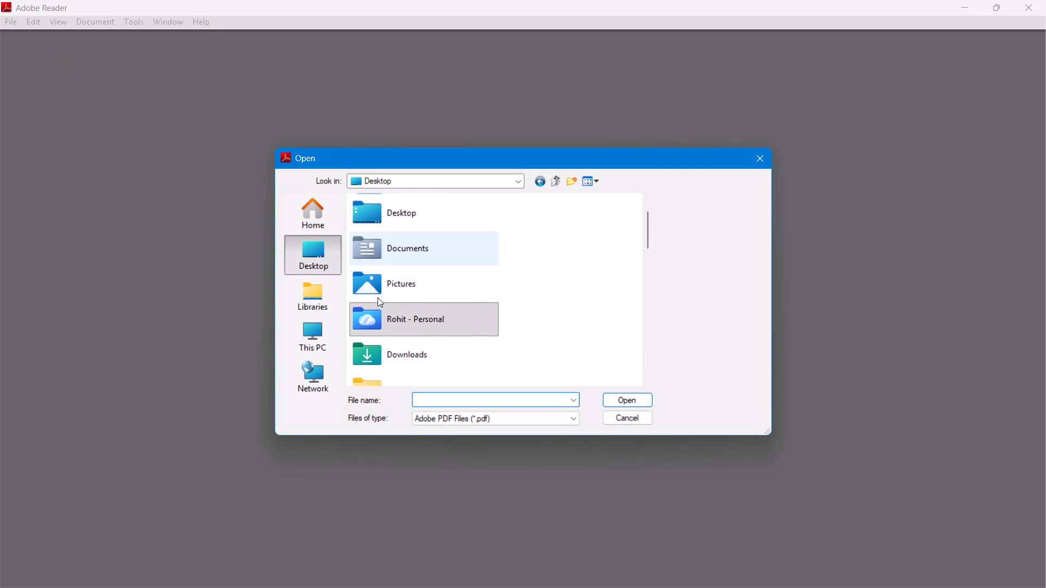
pyautogui.scroll(-8, 378, 297)
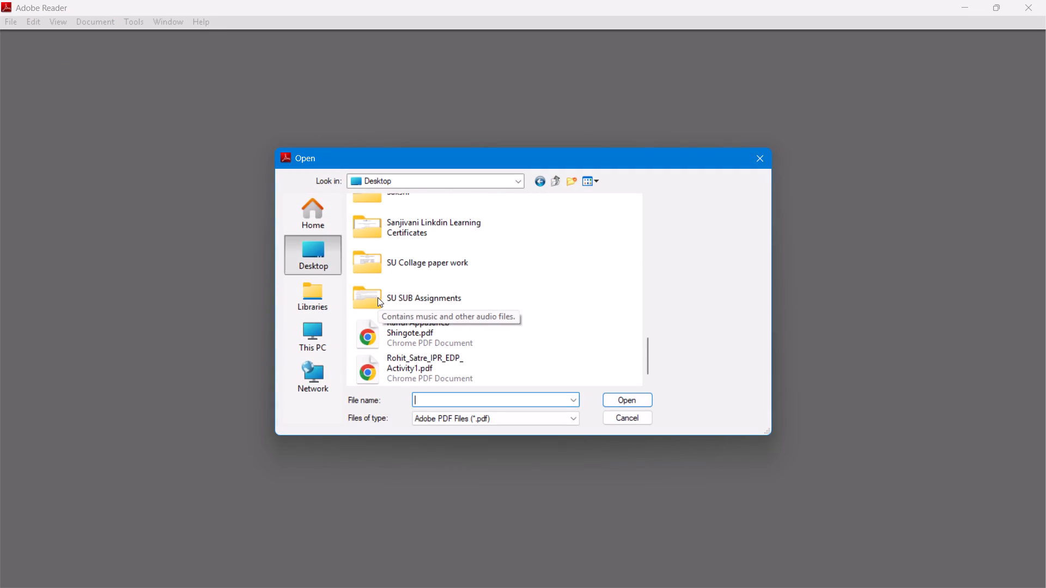
pyautogui.scroll(-1, 378, 297)
pyautogui.doubleClick(399, 370)
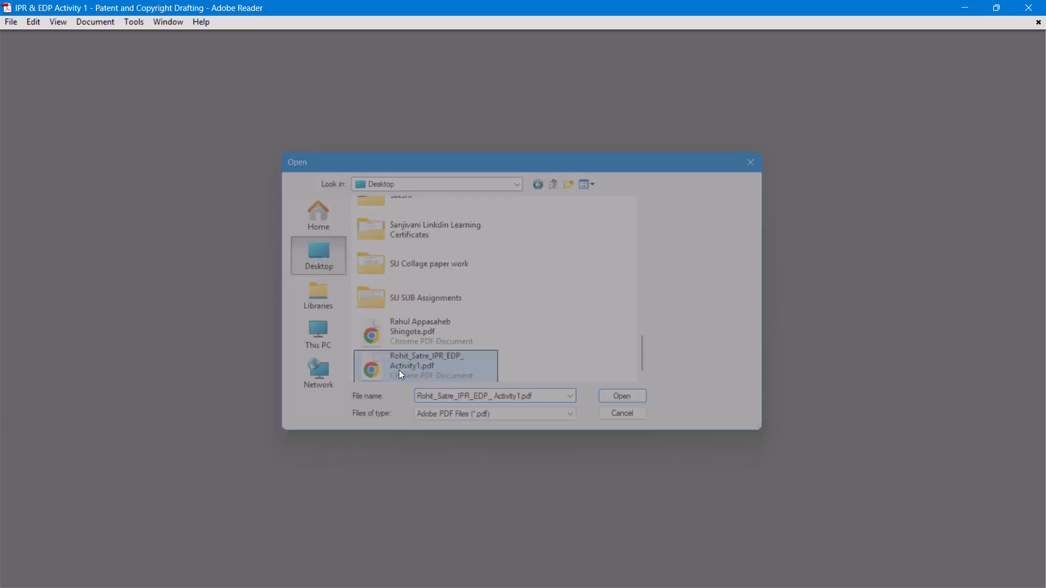
# Read through the activity document from the cover page to the signature, date and place lines on page 4.
pyautogui.keyDown('ctrl'); pyautogui.scroll(-2, 399, 370); pyautogui.keyUp('ctrl')
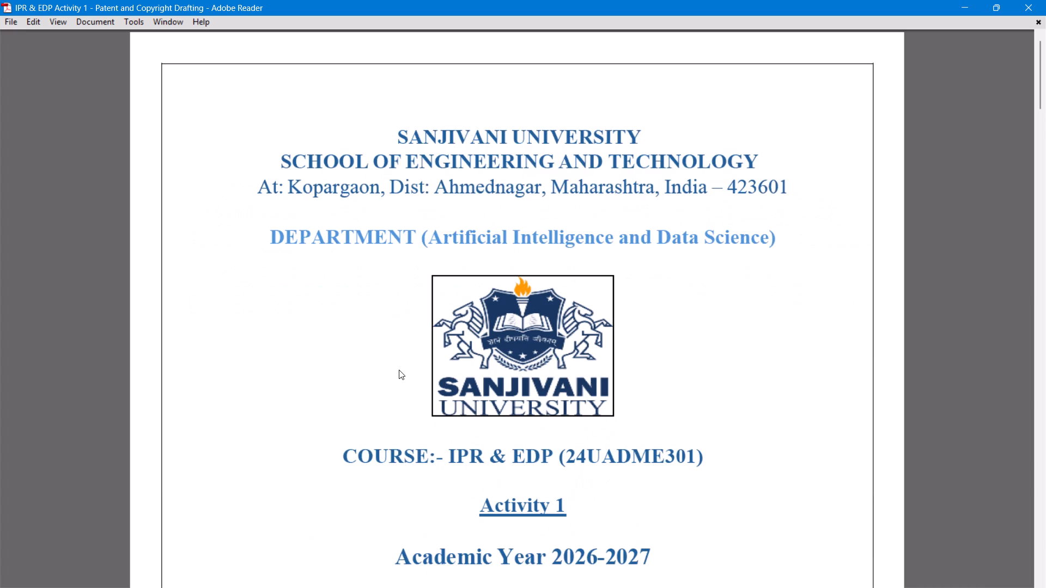
pyautogui.keyDown('ctrl'); pyautogui.scroll(-4, 399, 370); pyautogui.keyUp('ctrl')
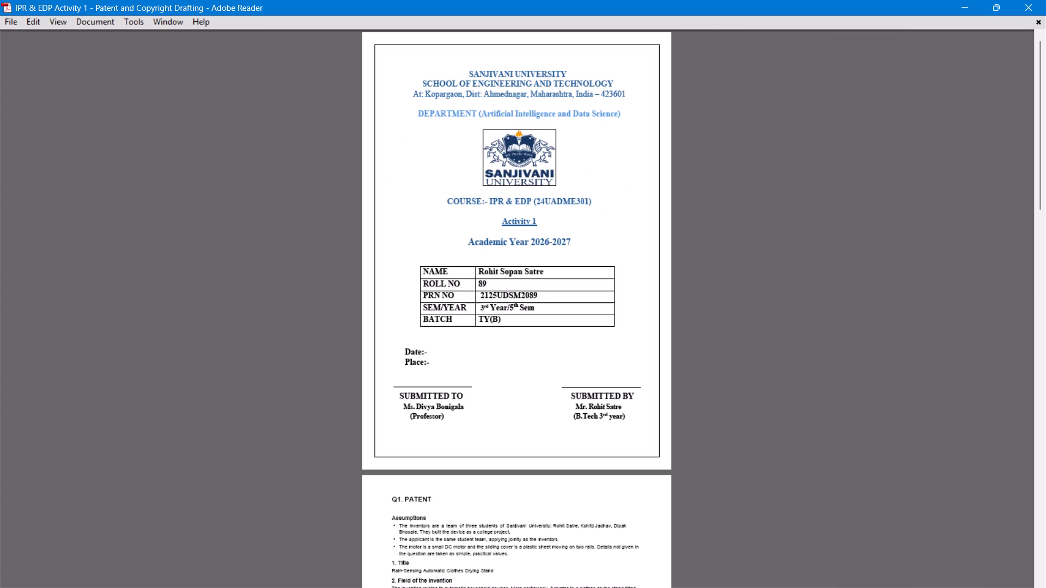
pyautogui.scroll(-2, 399, 370)
pyautogui.keyDown('ctrl'); pyautogui.scroll(3, 399, 370); pyautogui.keyUp('ctrl')
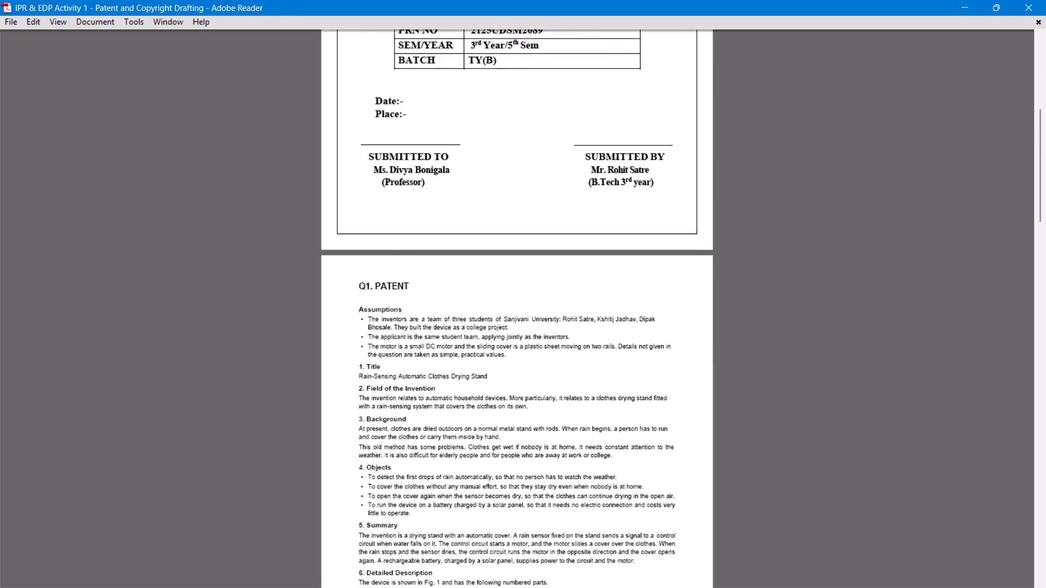
pyautogui.keyDown('ctrl'); pyautogui.scroll(2, 399, 370); pyautogui.keyUp('ctrl')
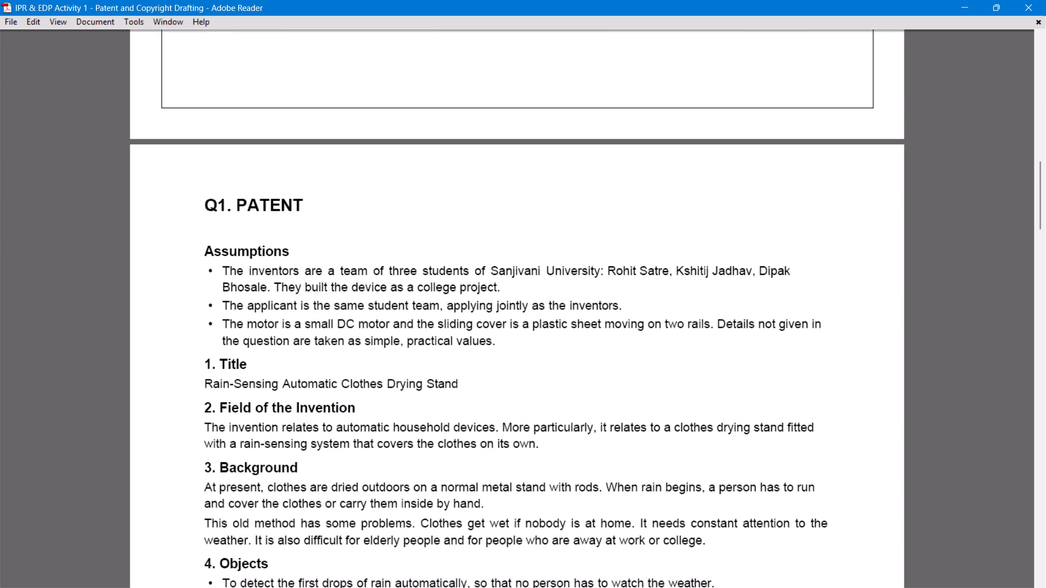
pyautogui.scroll(-5, 399, 370)
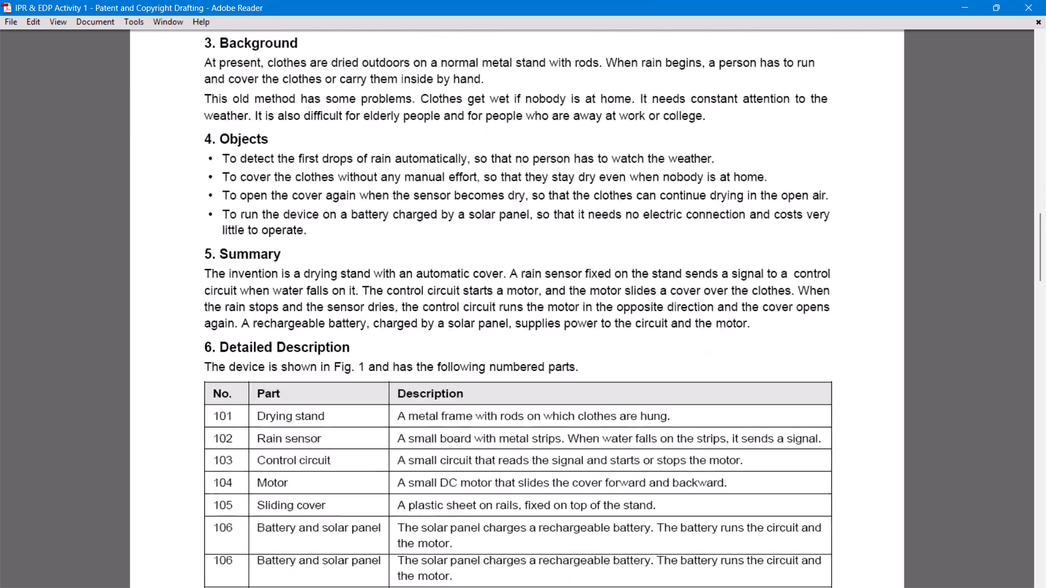
pyautogui.scroll(-17, 399, 370)
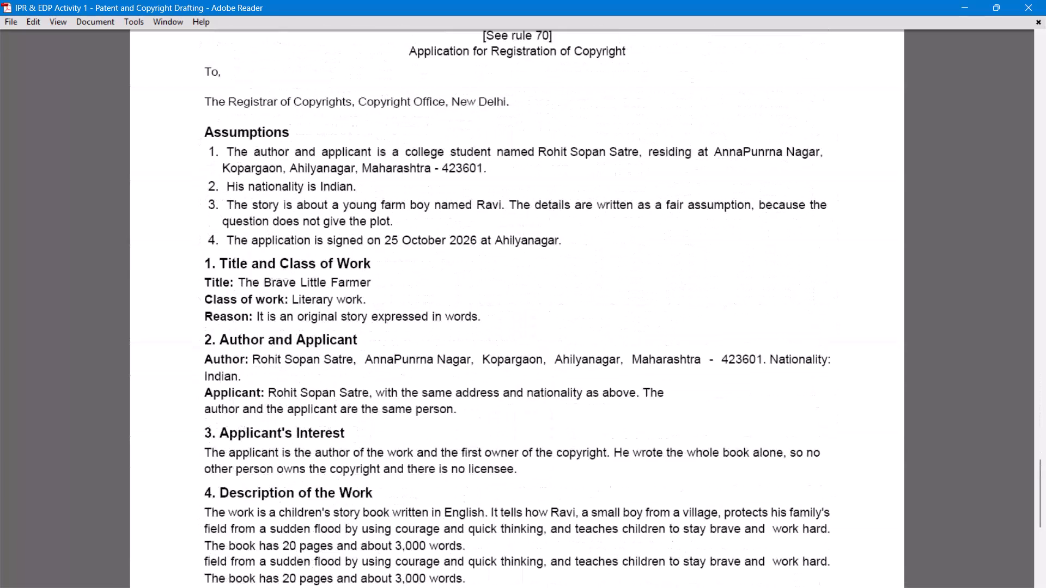
pyautogui.scroll(-3, 399, 370)
pyautogui.keyDown('ctrl'); pyautogui.scroll(-1, 399, 370); pyautogui.keyUp('ctrl')
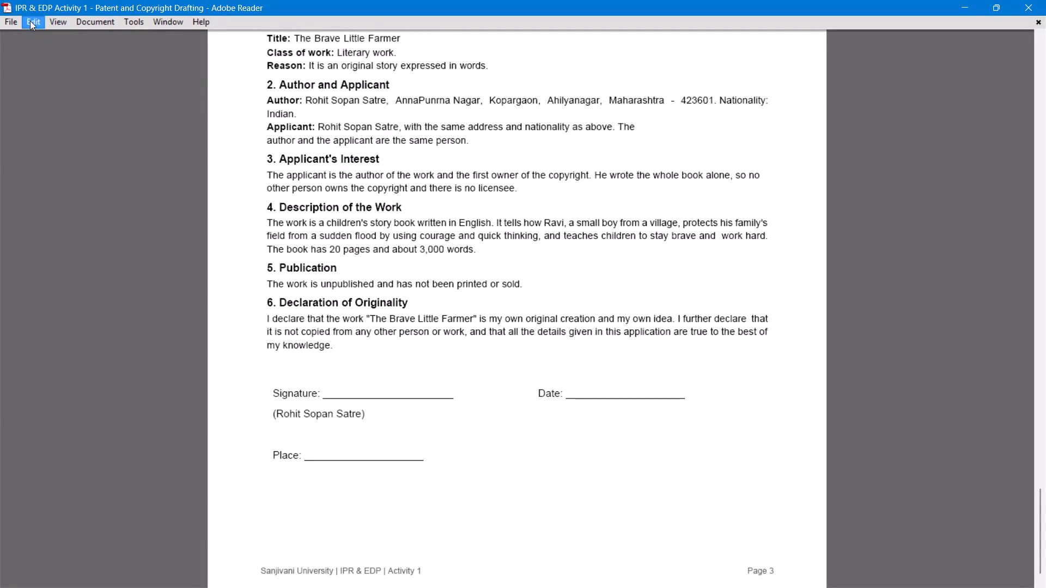
# Preview the document in signature preview mode and exit the preview.
pyautogui.click(131, 19)
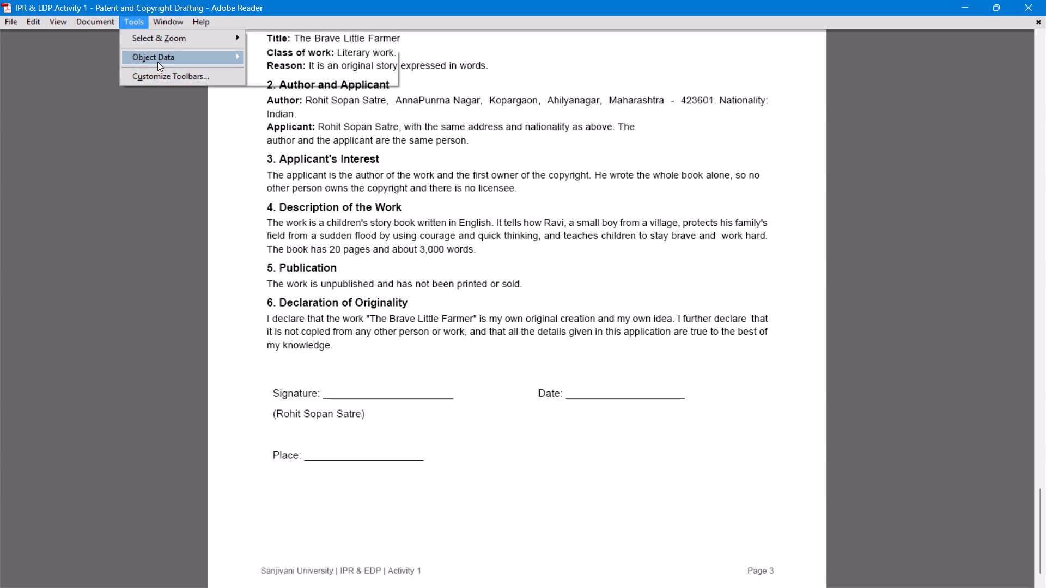
pyautogui.click(93, 34)
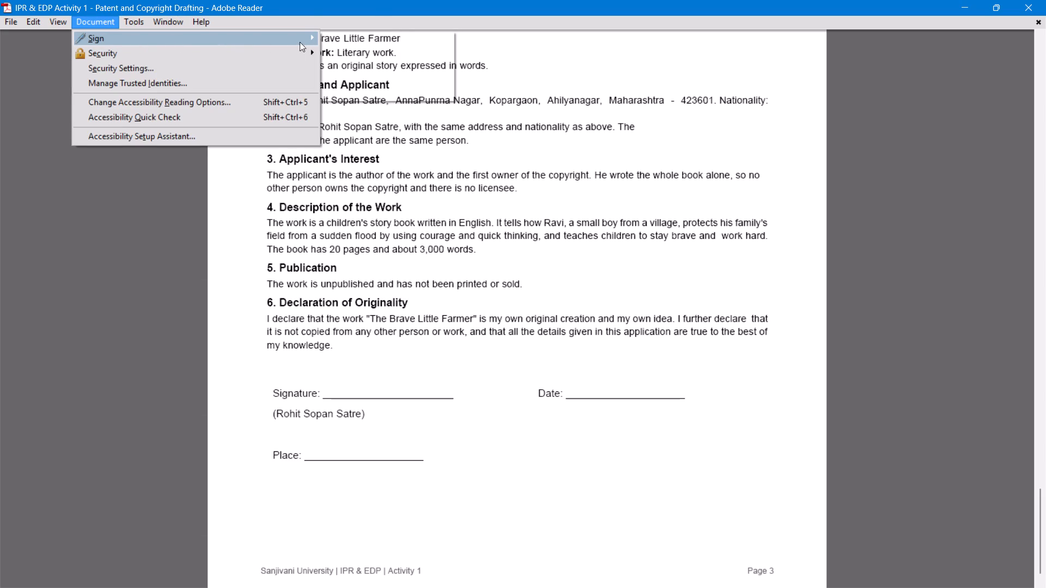
pyautogui.click(347, 36)
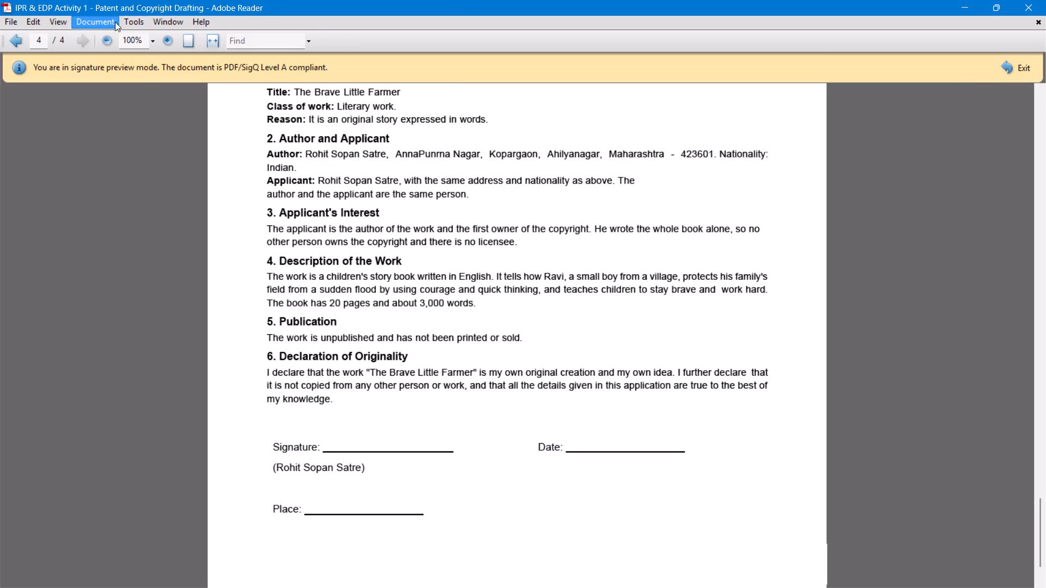
pyautogui.click(69, 21)
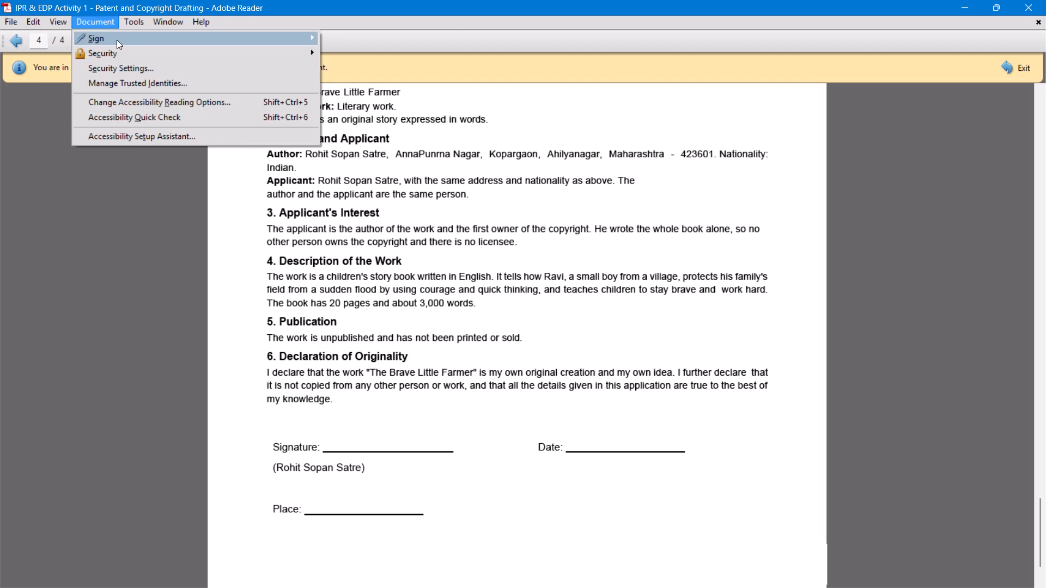
pyautogui.click(1014, 69)
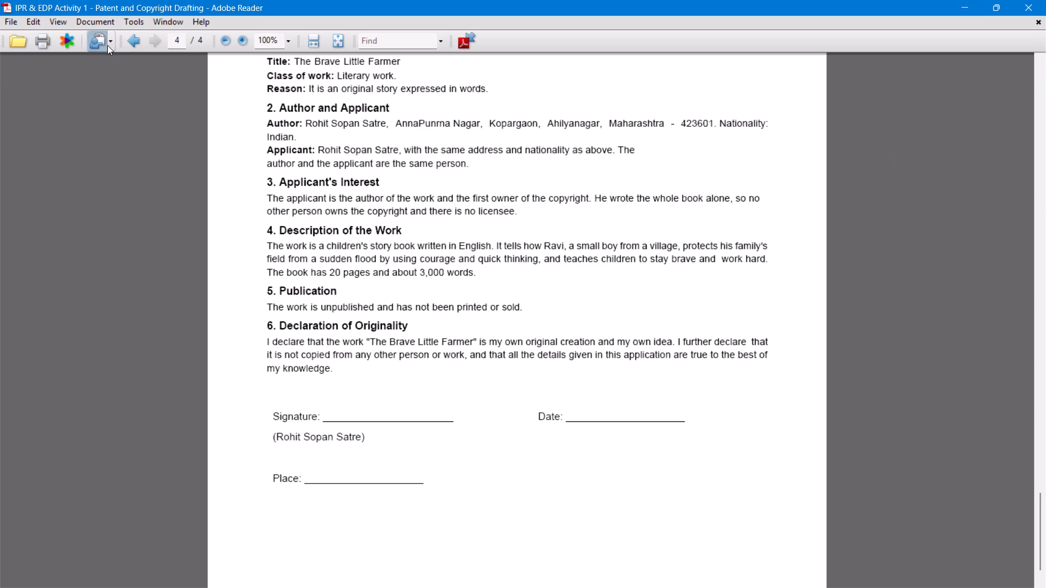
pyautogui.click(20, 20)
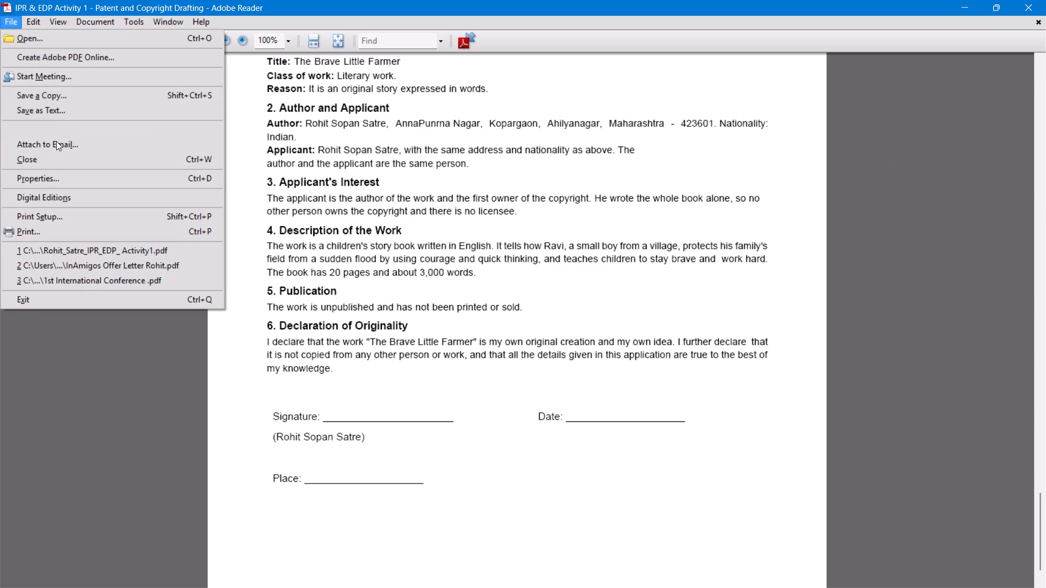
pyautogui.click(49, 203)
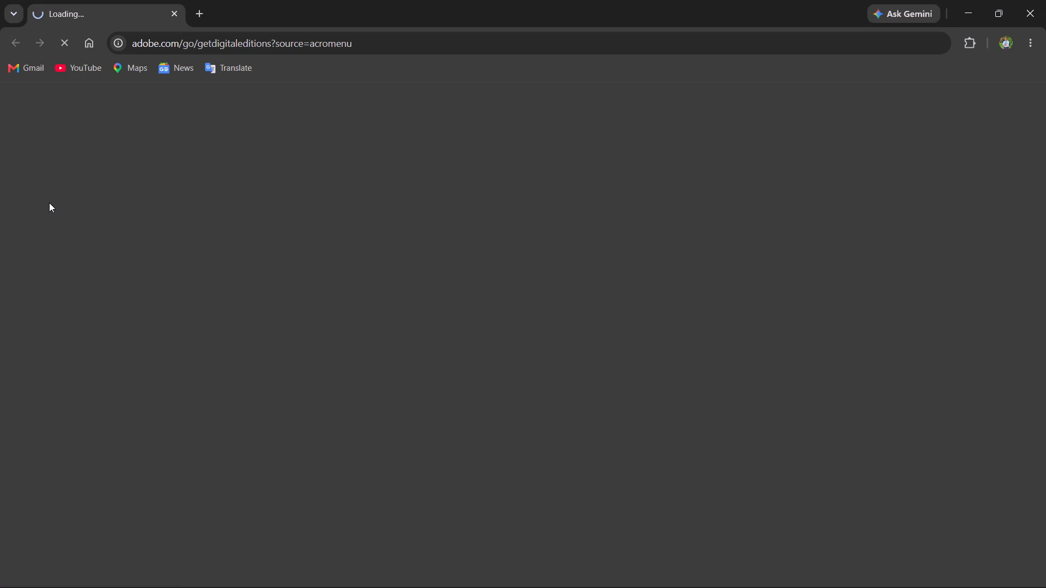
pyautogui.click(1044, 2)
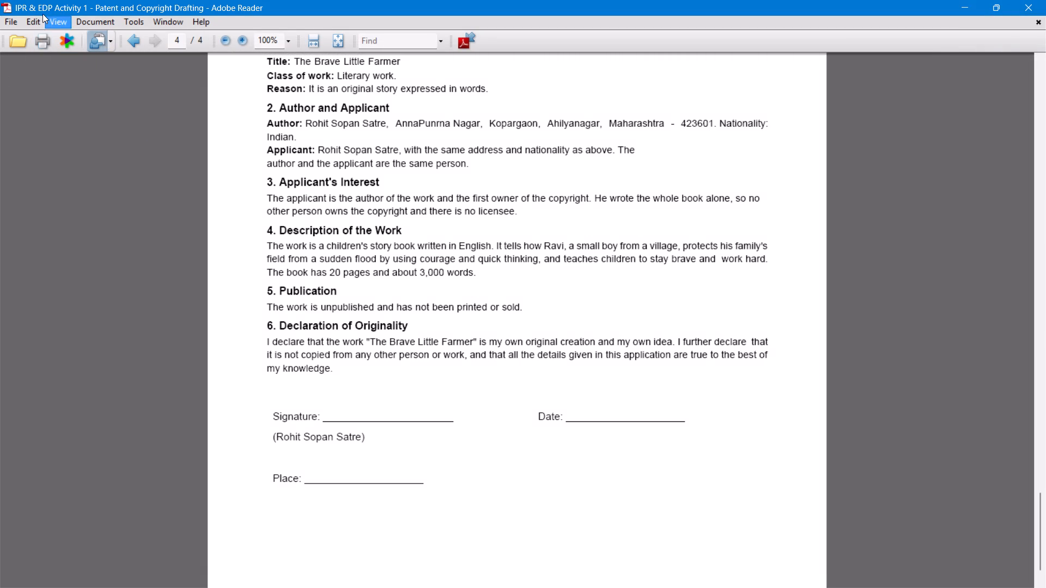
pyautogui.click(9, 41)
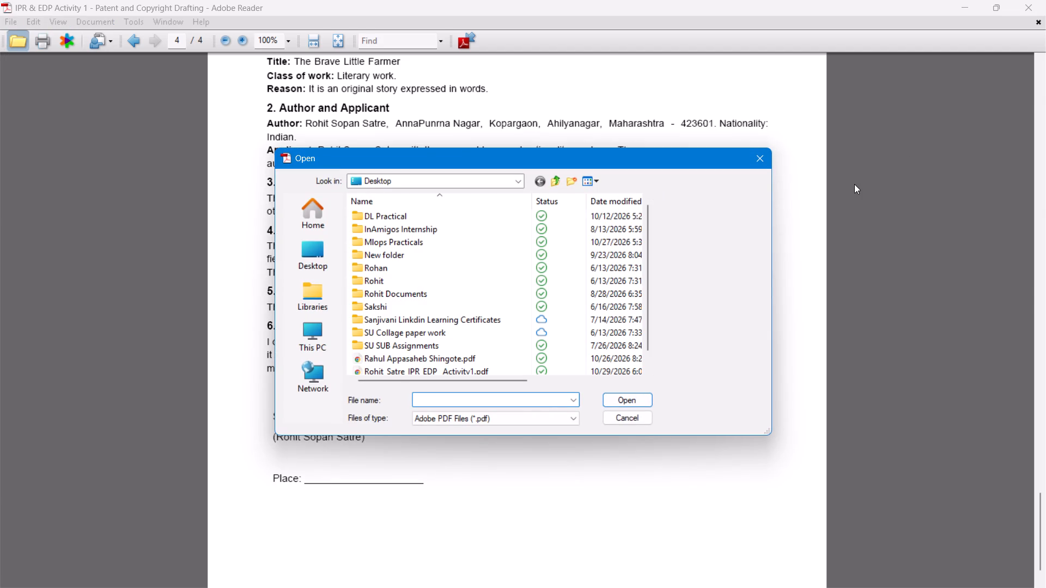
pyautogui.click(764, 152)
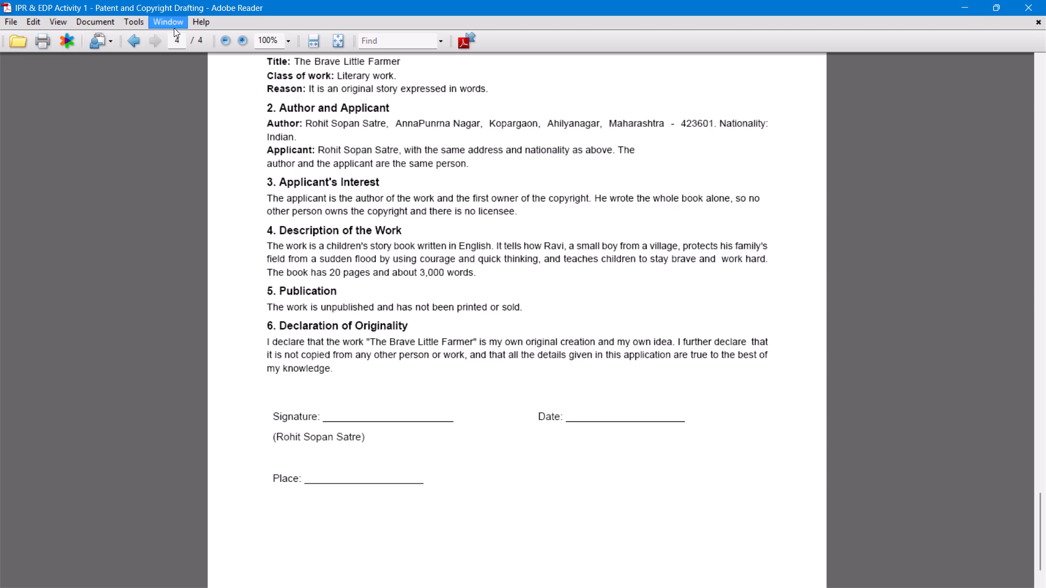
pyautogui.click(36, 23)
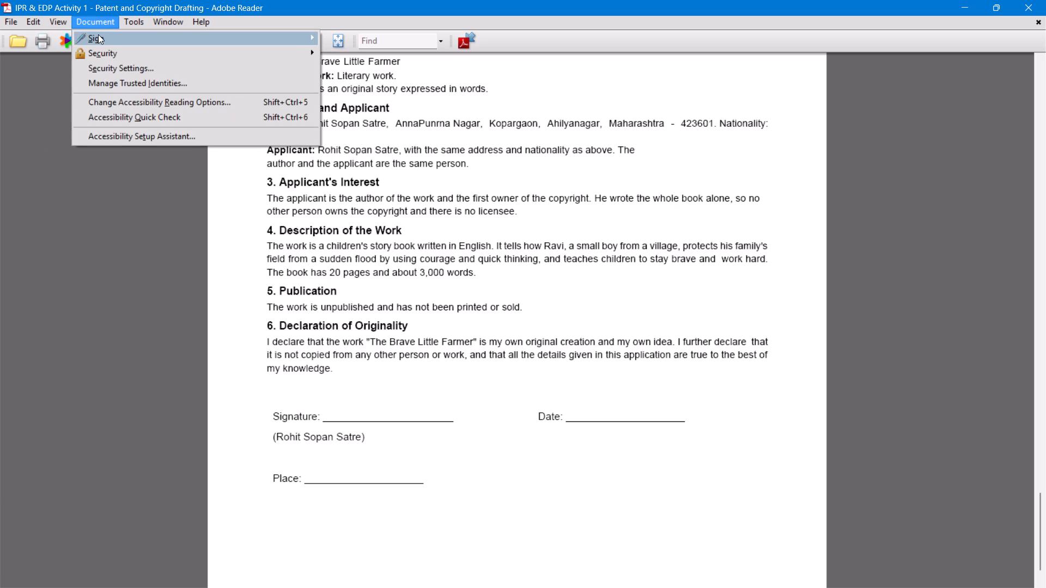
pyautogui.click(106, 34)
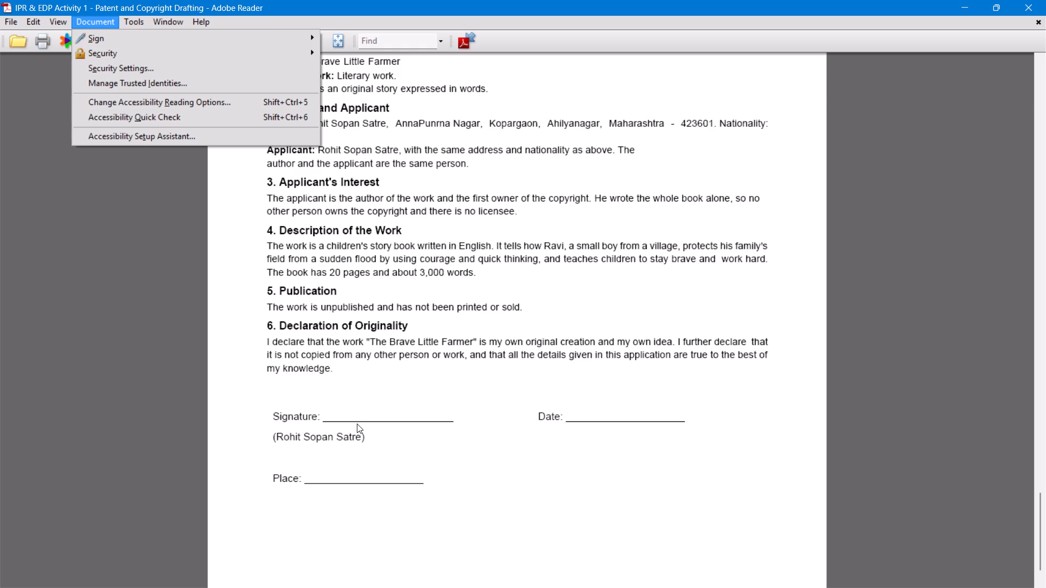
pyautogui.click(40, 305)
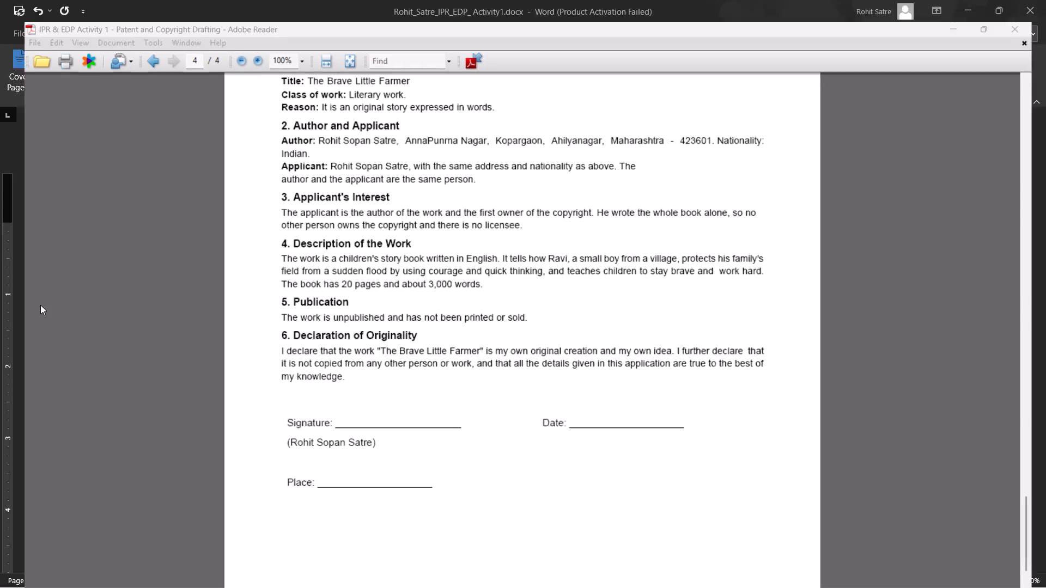
# Switch to Windows search and search the computer for adobe.
pyautogui.write('ado')
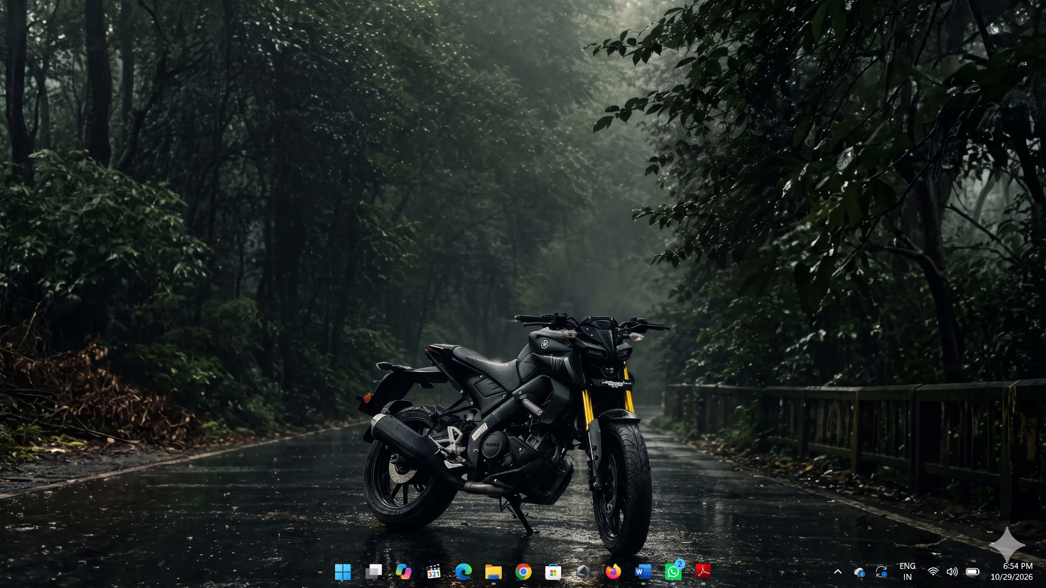
pyautogui.press('a')
pyautogui.write('dobe')
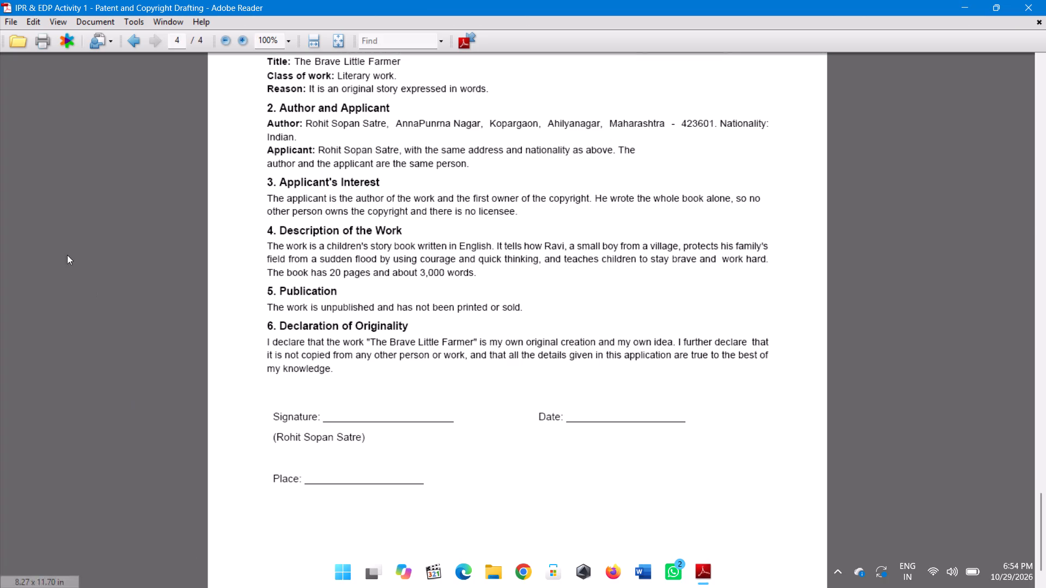
# Examine the signing options available for the open activity document.
pyautogui.click(105, 22)
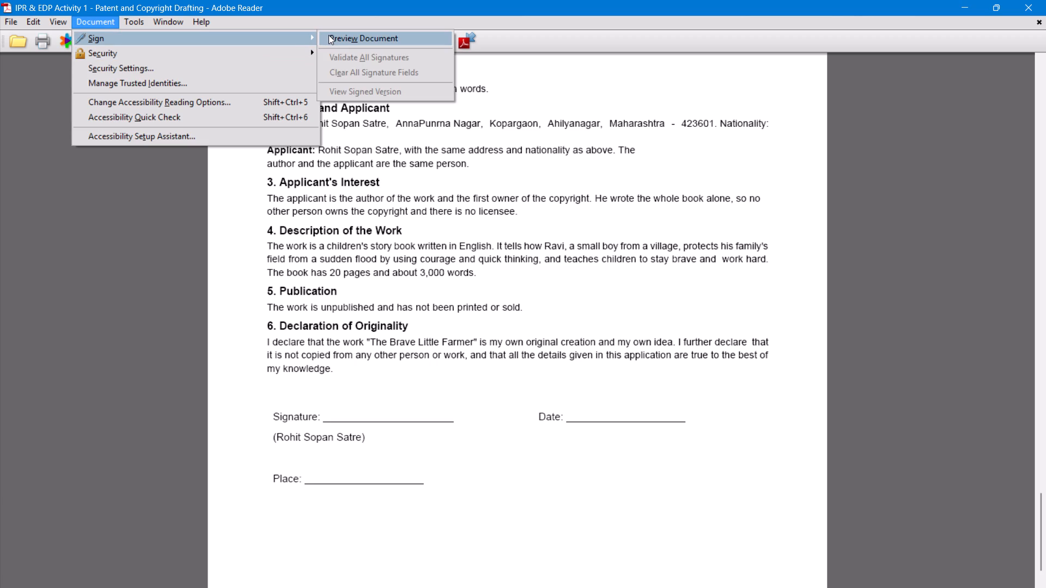
# Look through the signing options available for the activity document in Adobe Reader.
pyautogui.click(290, 402)
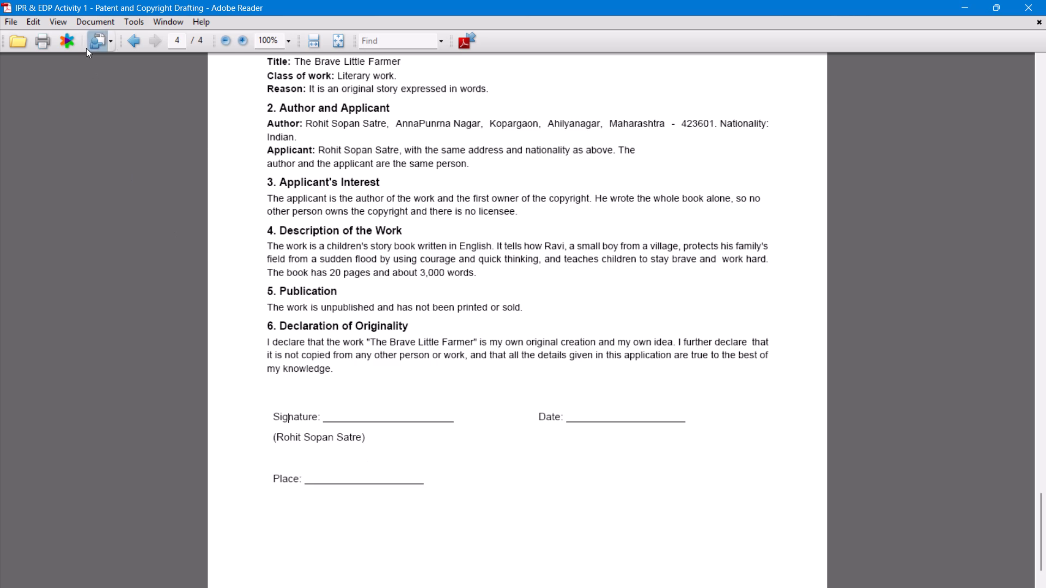
pyautogui.click(62, 22)
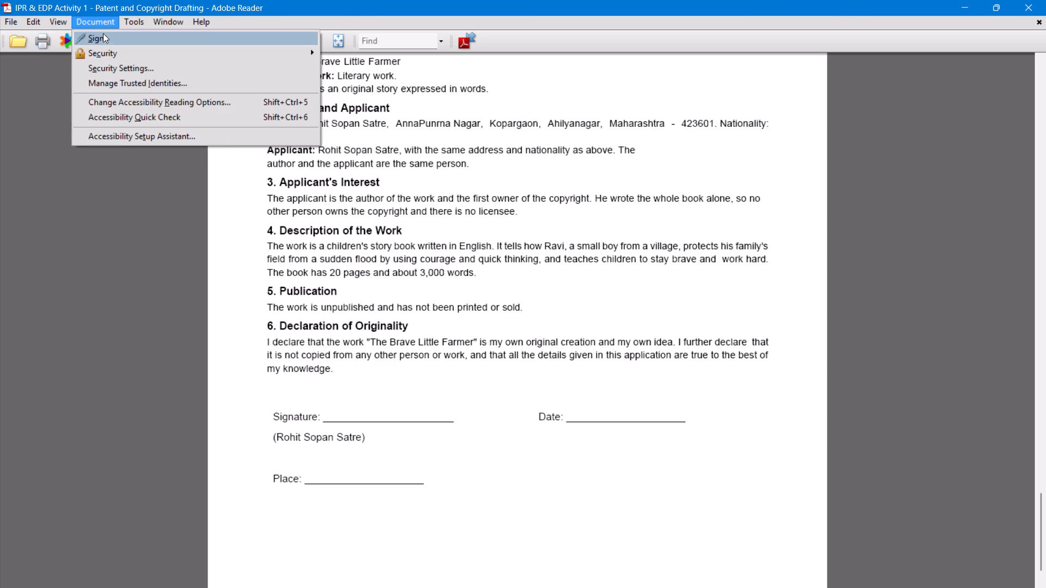
pyautogui.click(103, 36)
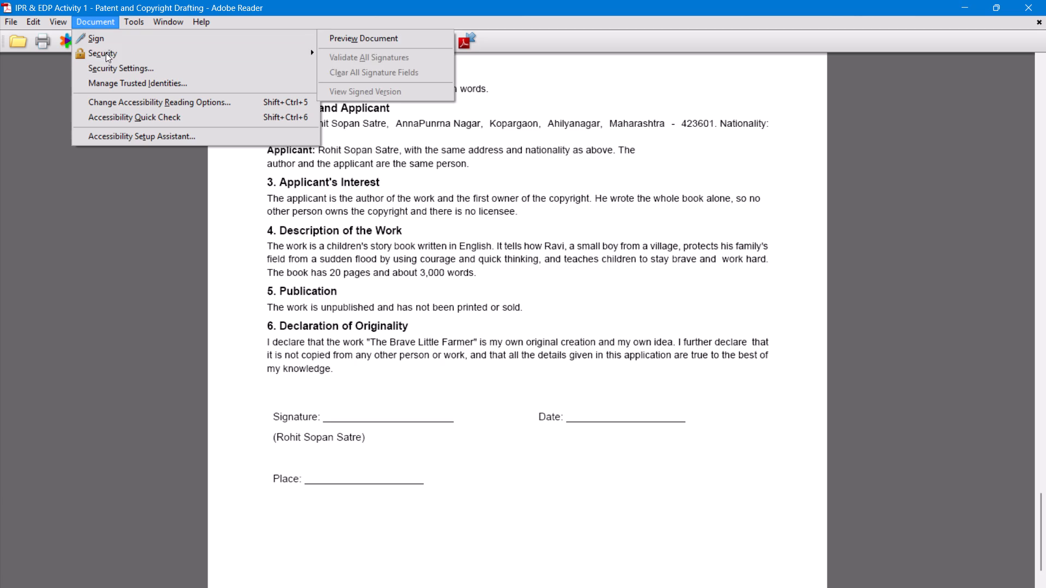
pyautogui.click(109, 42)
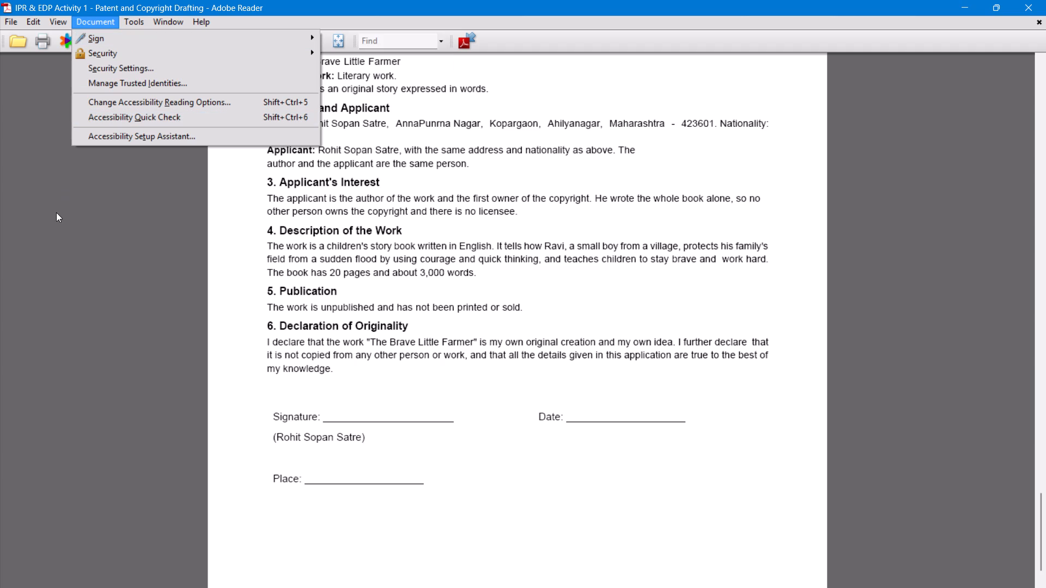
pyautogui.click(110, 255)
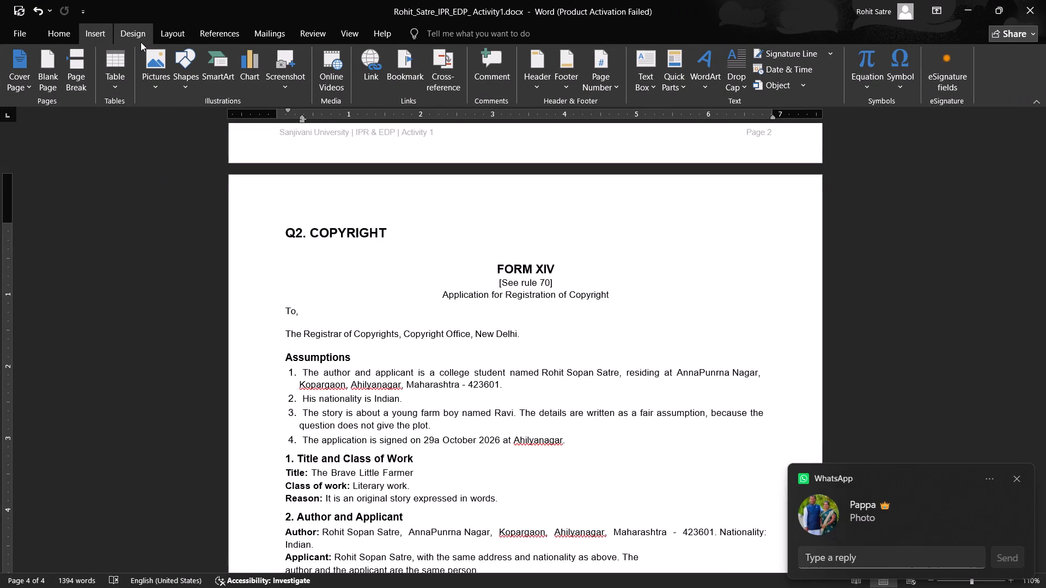
# Switch to the activity document in Word, go to the signature lines on page 4 and open the table insertion options.
pyautogui.scroll(-4, 301, 345)
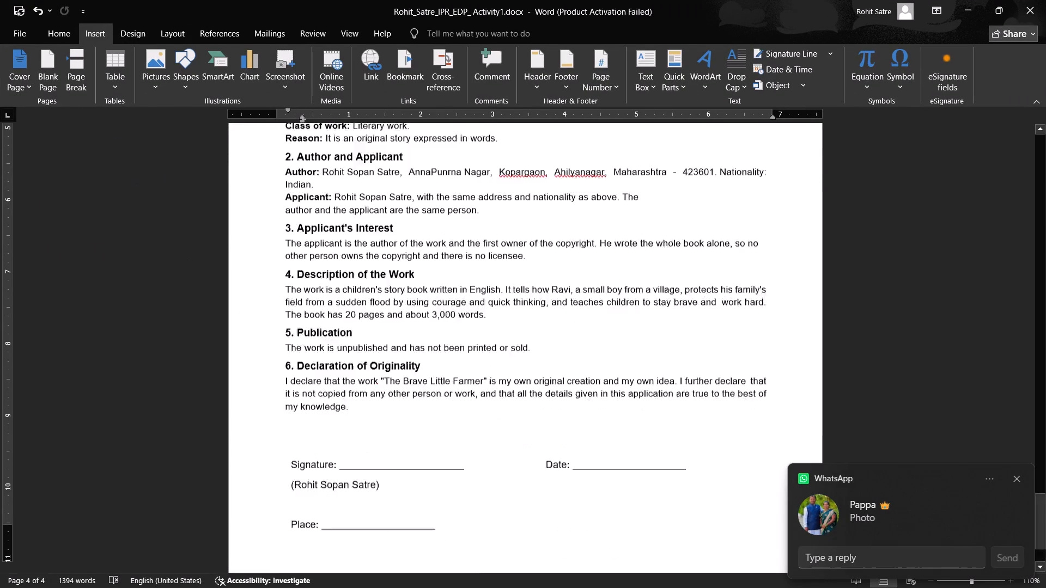
pyautogui.click(111, 71)
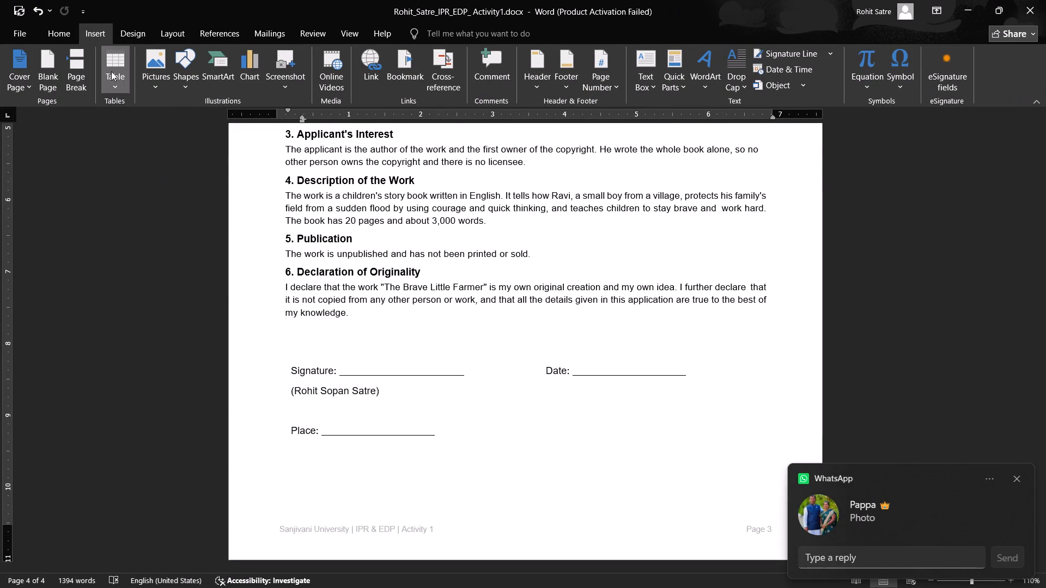
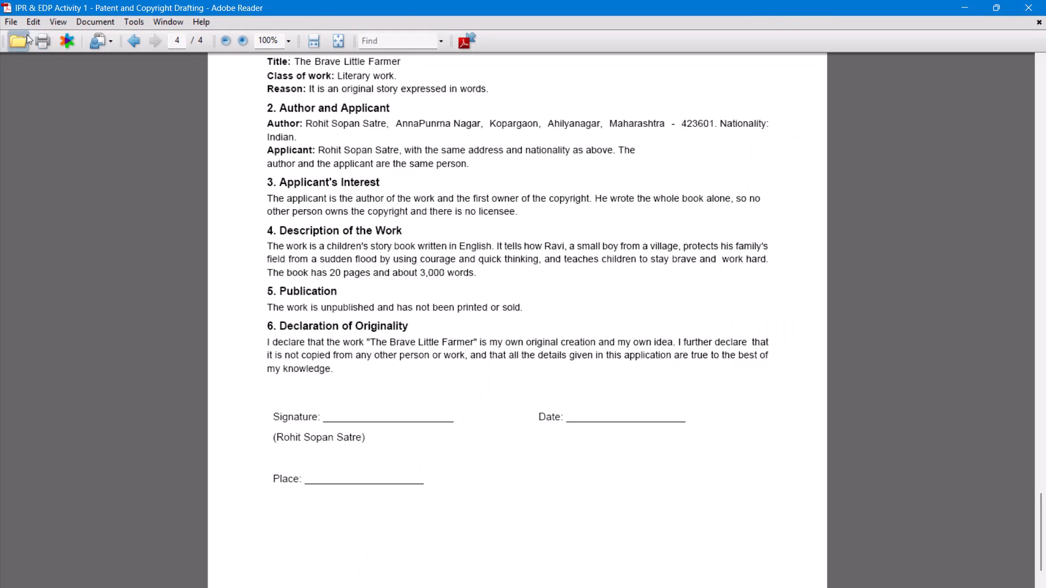
# Open the document in signature preview mode and try to activate the Signature line on page 4 for signing.
pyautogui.click(108, 23)
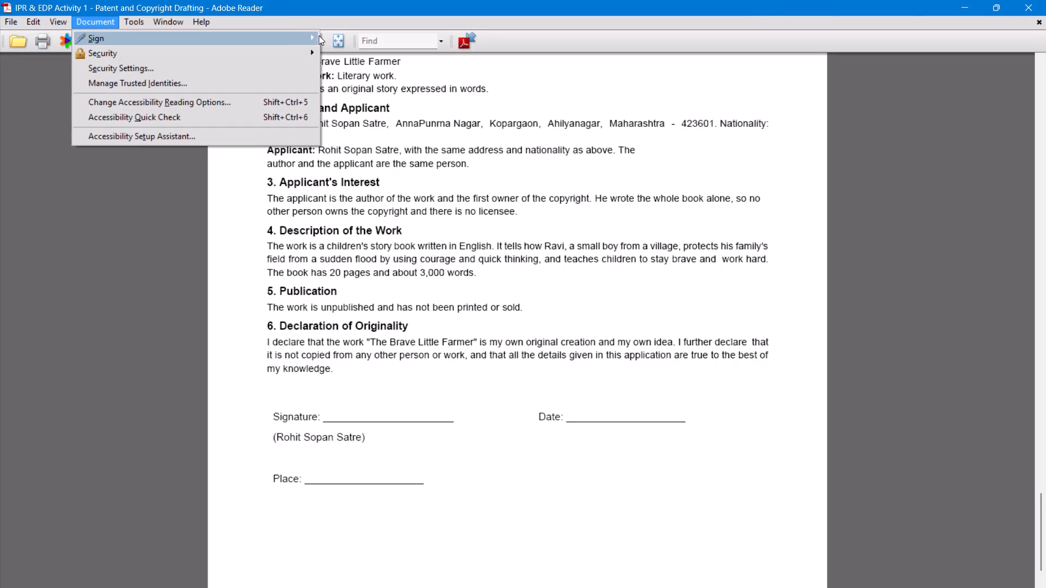
pyautogui.click(340, 37)
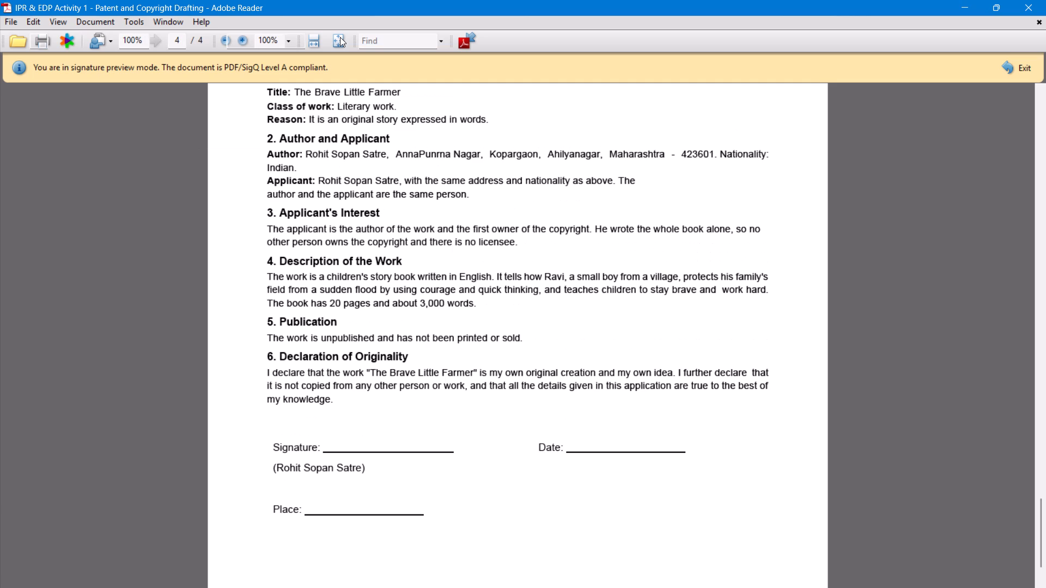
pyautogui.doubleClick(366, 443)
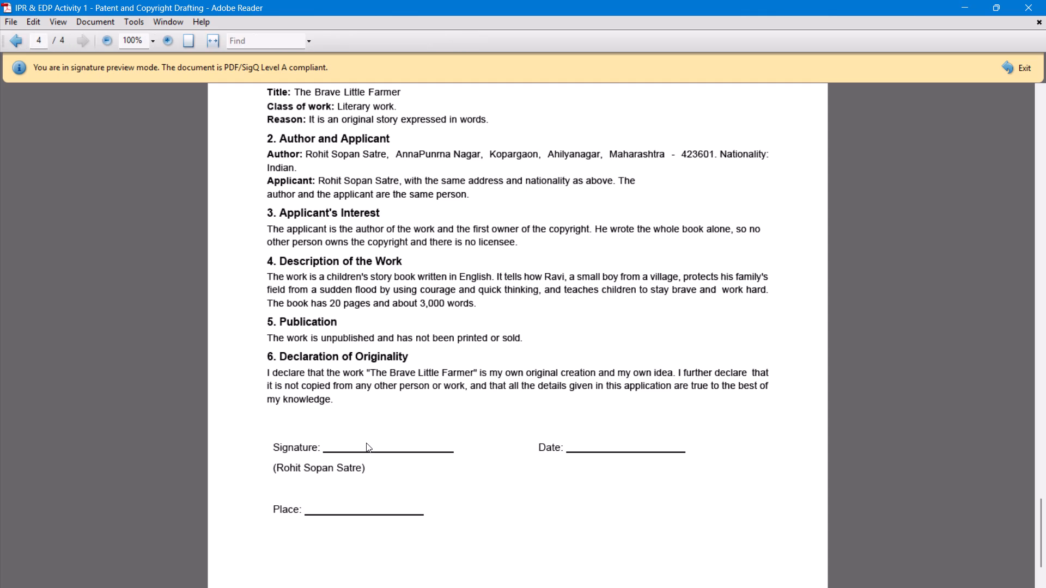
# Switch to Windows search and begin a search with the letter a.
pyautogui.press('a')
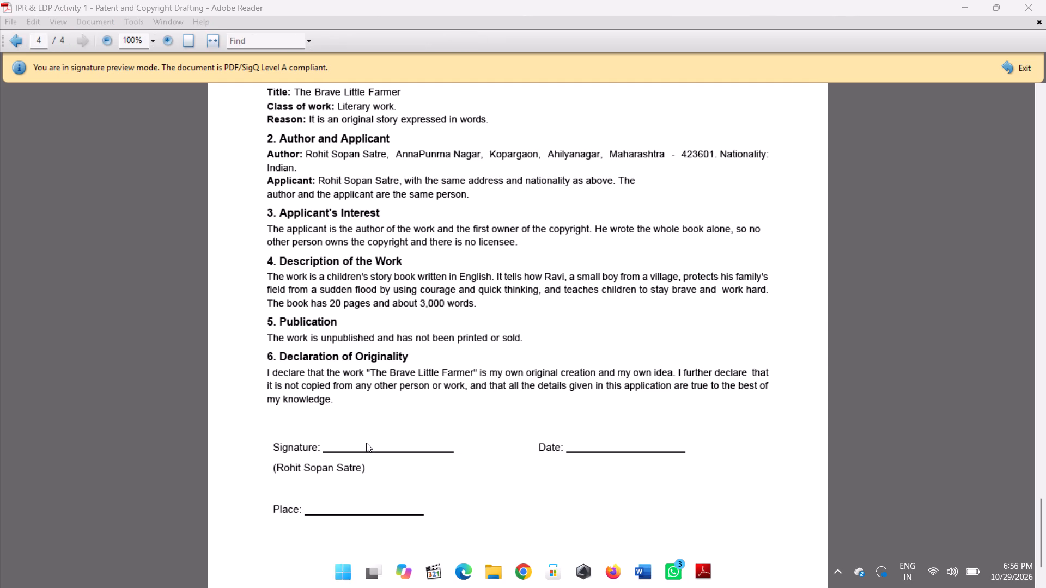
# Switch to Windows search and search the computer for adobe ac.
pyautogui.write('dobe')
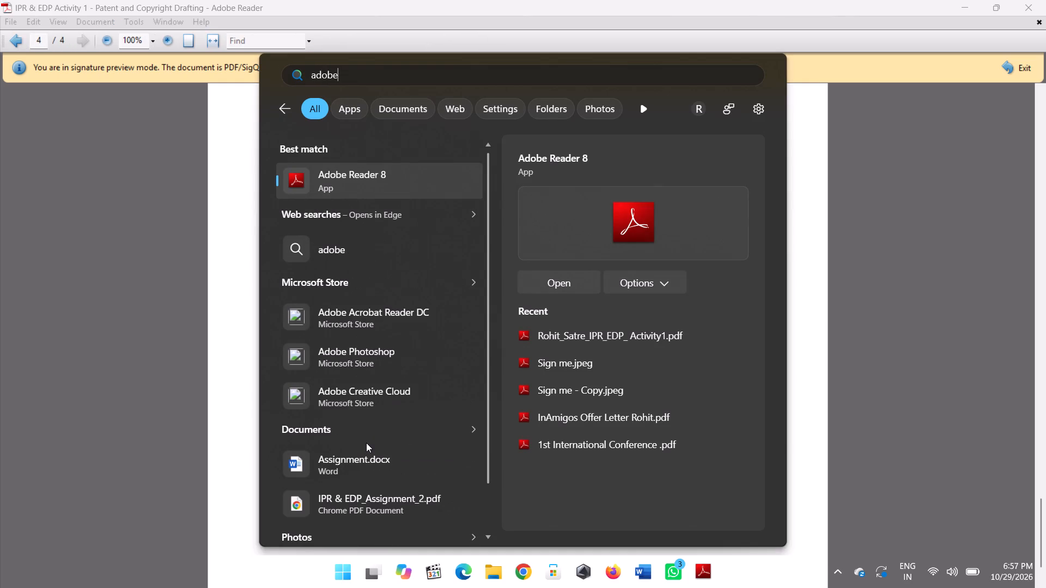
pyautogui.press('space')
pyautogui.write('ac')
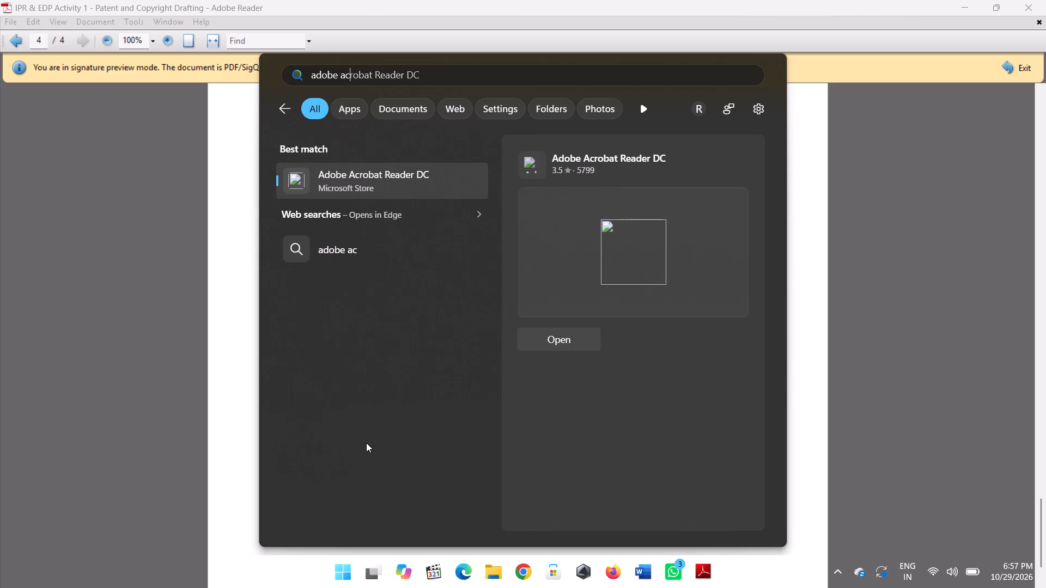
# Switch to Microsoft Store and enter adobe acrobat as the app search.
pyautogui.click(557, 566)
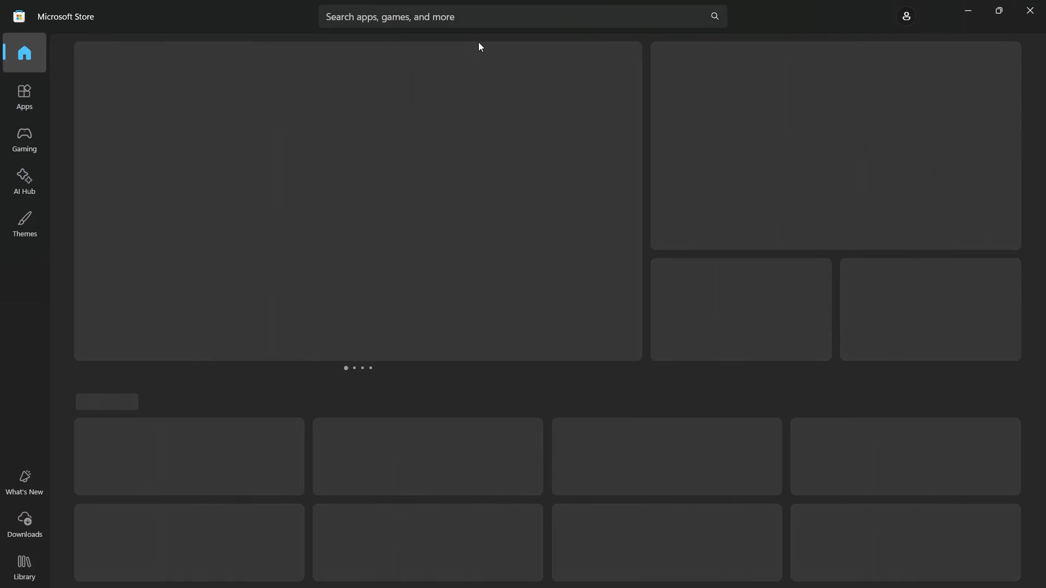
pyautogui.click(473, 14)
pyautogui.write('adobe')
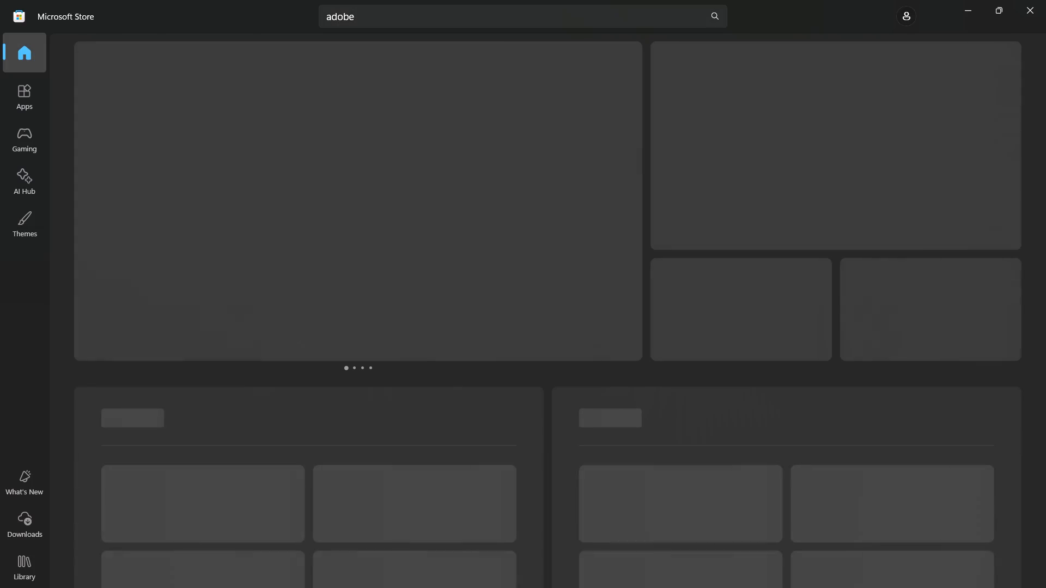
pyautogui.press('space')
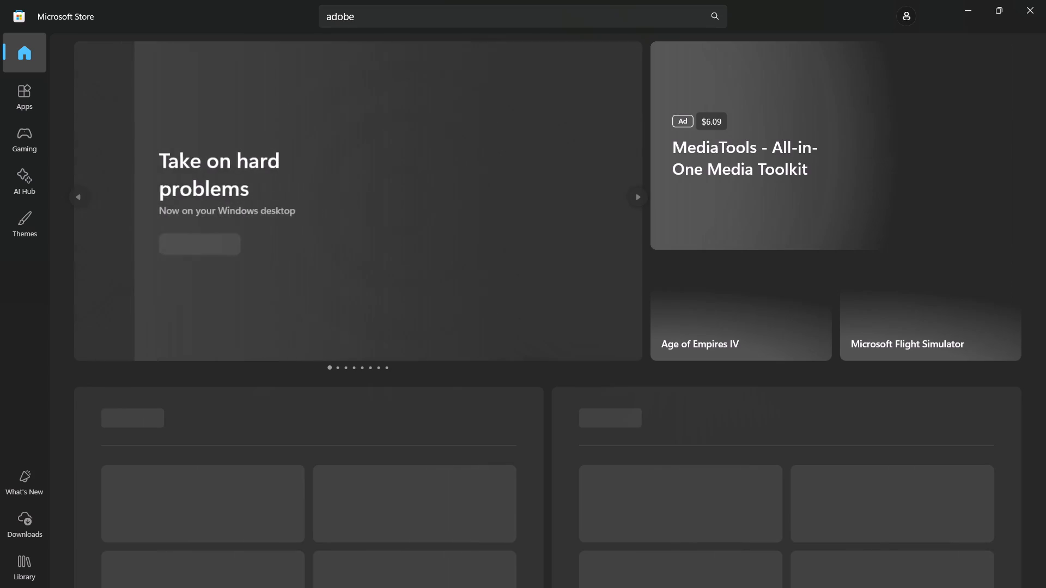
pyautogui.click(452, 11)
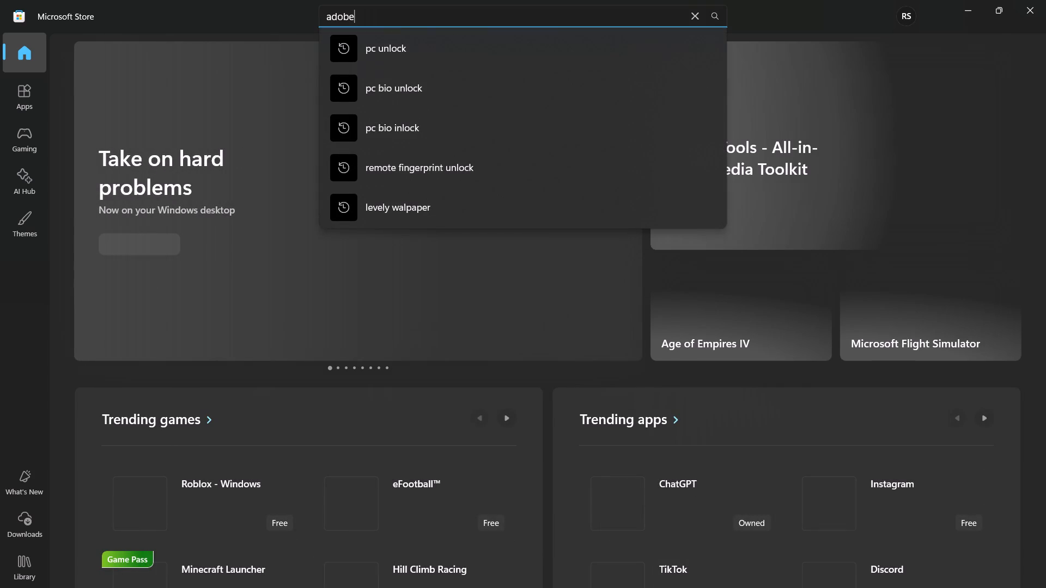
pyautogui.press('space')
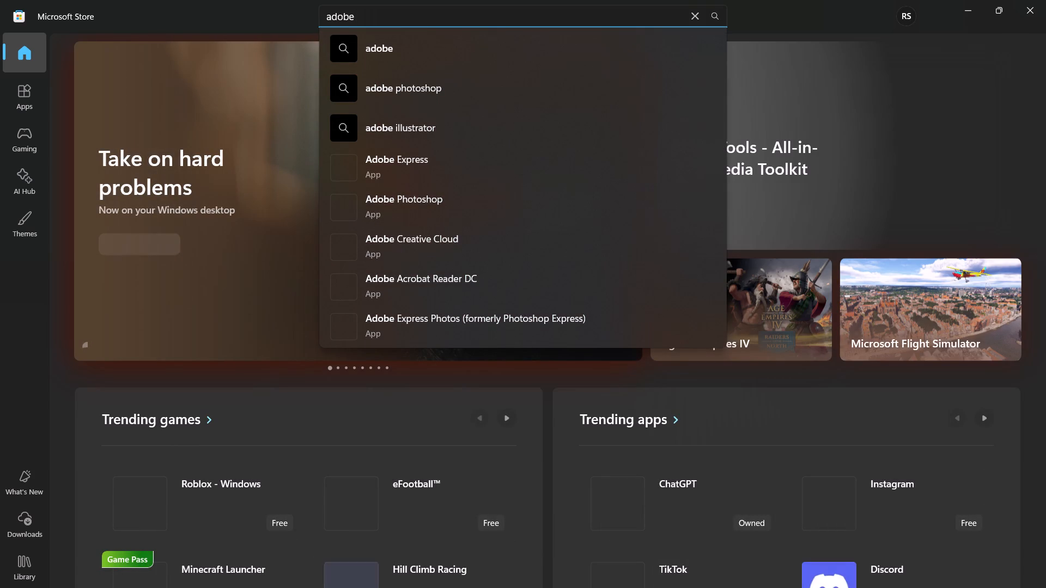
pyautogui.write('acr')
pyautogui.press('o')
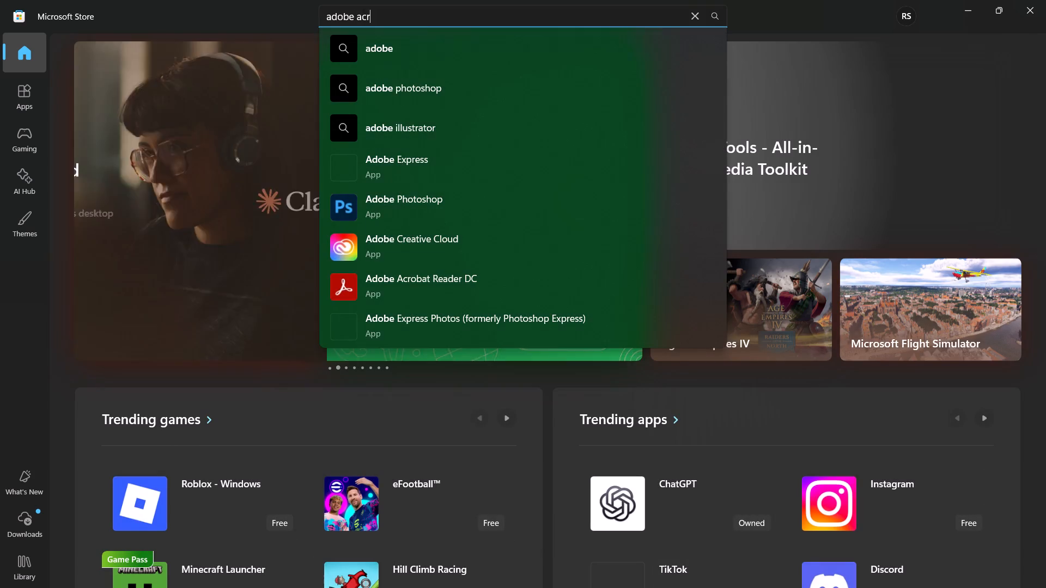
pyautogui.write('bat')
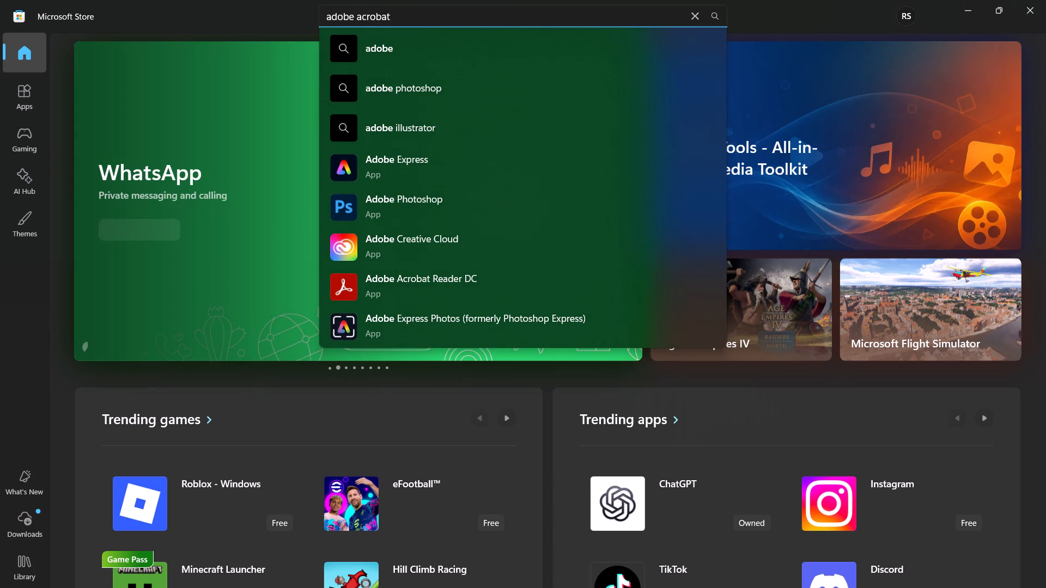
# Open the Adobe Acrobat Reader DC page among the suggested apps and start installing the app.
pyautogui.click(361, 284)
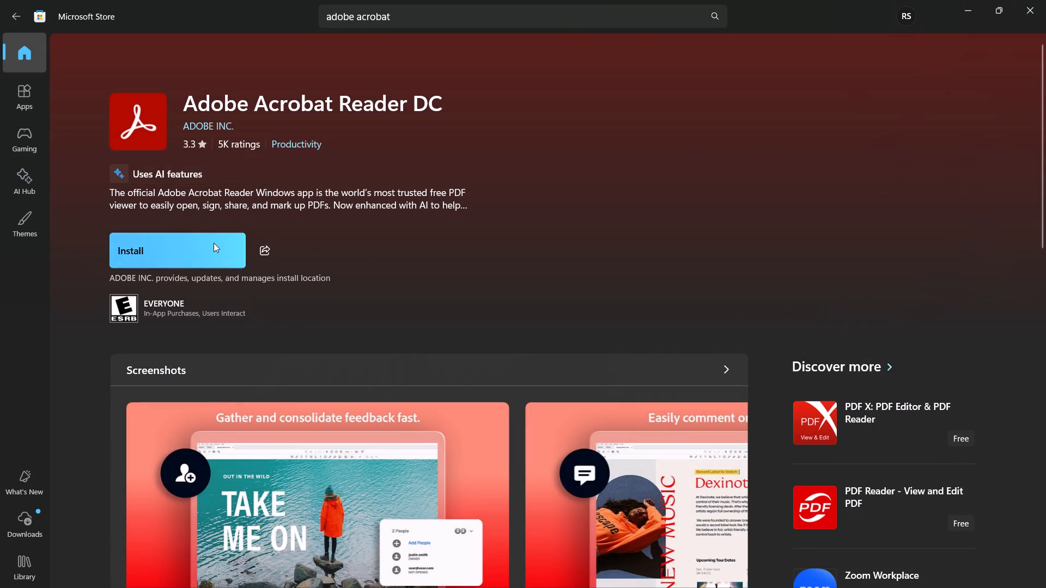
pyautogui.click(214, 243)
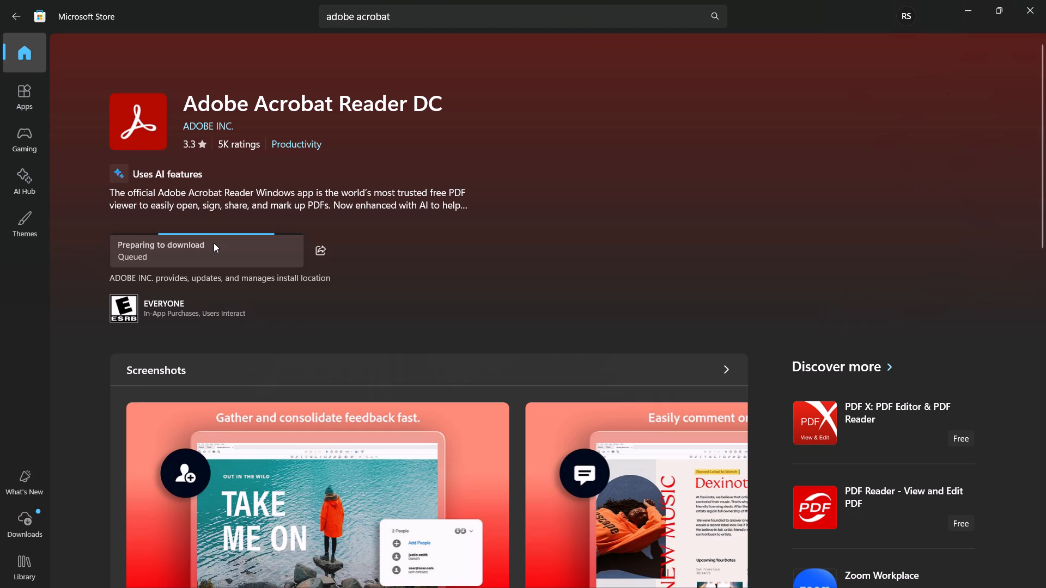
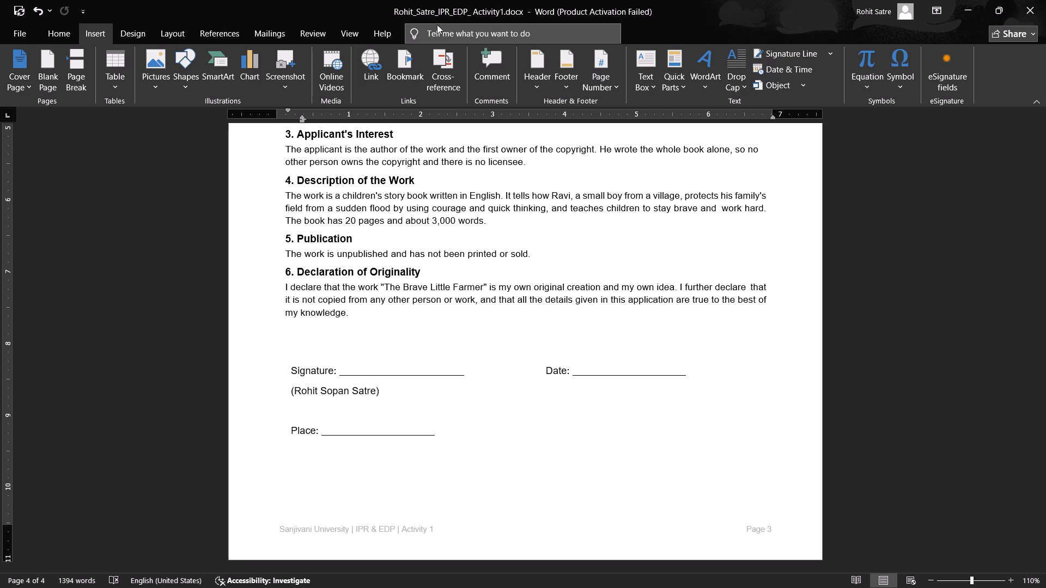
# Insert the handwritten signature photo from the My Document folder on this computer into the fourth item of the Assumptions list.
pyautogui.click(149, 68)
pyautogui.click(155, 120)
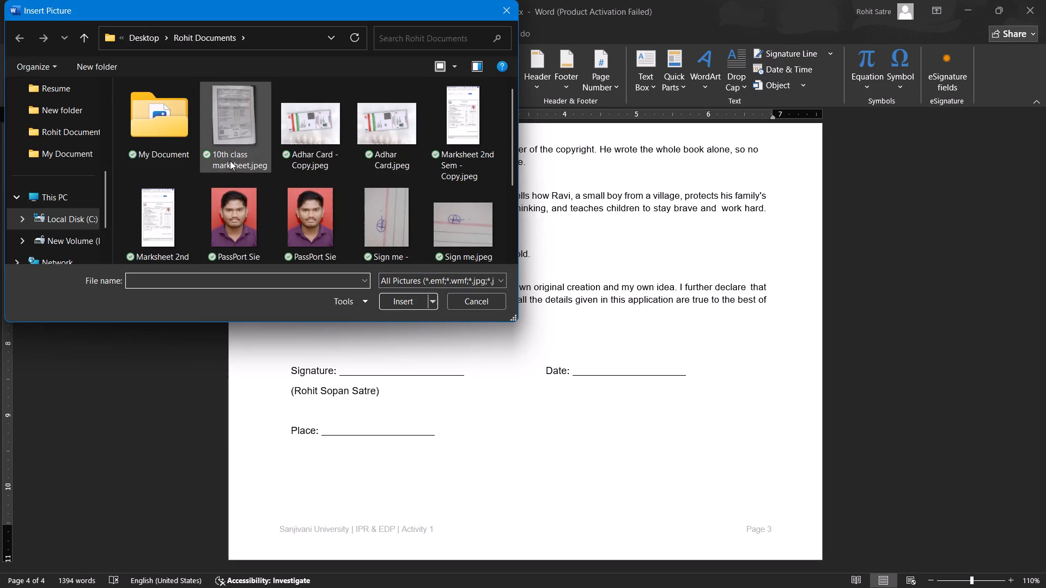
pyautogui.doubleClick(160, 134)
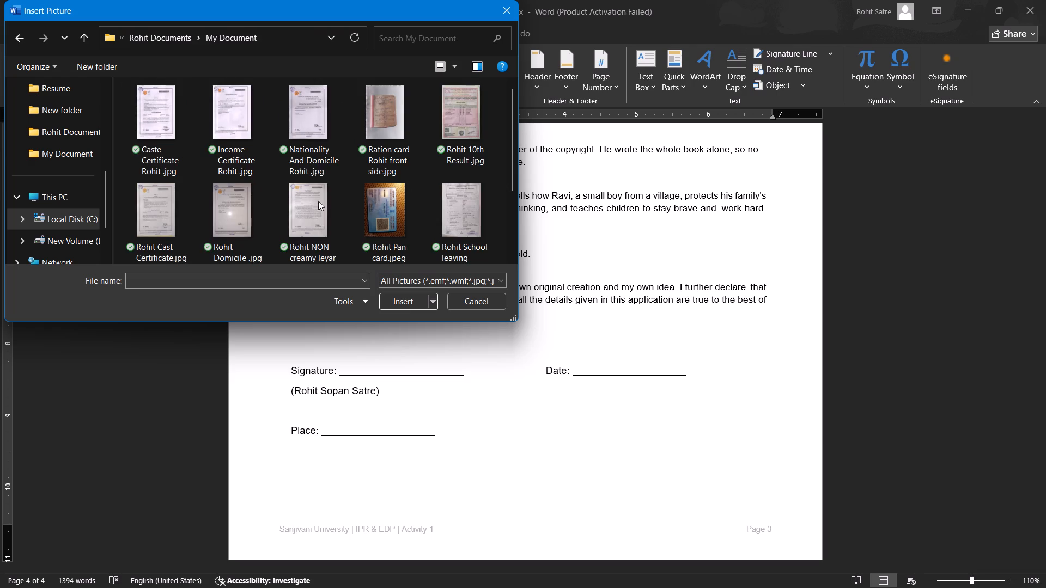
pyautogui.scroll(-6, 309, 197)
pyautogui.doubleClick(249, 201)
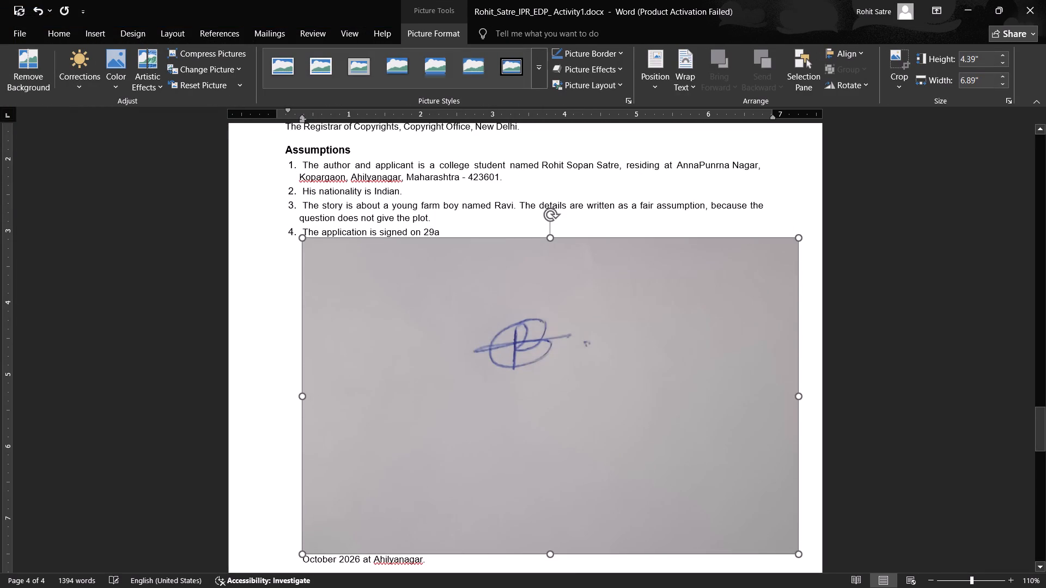
# Shrink the inserted signature photo proportionally to about 1.95 inches high and 3.05 inches wide.
pyautogui.moveTo(302, 238); pyautogui.dragTo(404, 353)
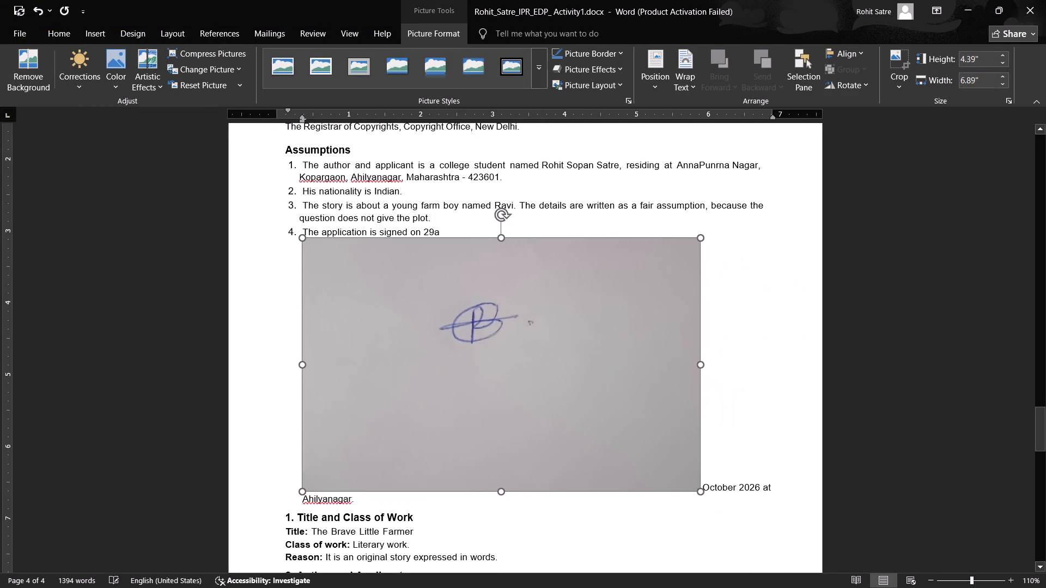
pyautogui.moveTo(404, 353); pyautogui.dragTo(513, 587)
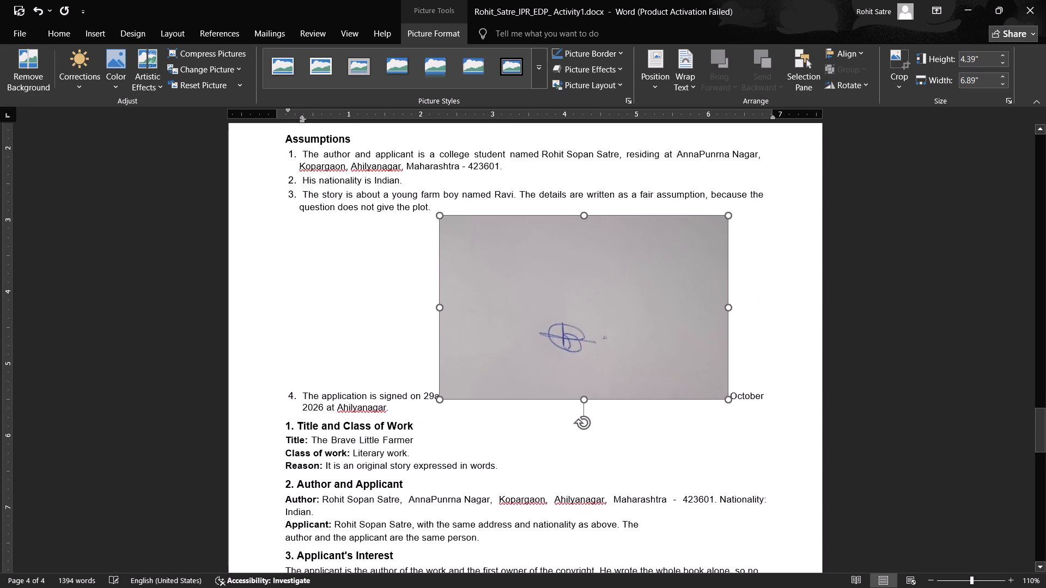
pyautogui.moveTo(513, 587); pyautogui.dragTo(496, 377)
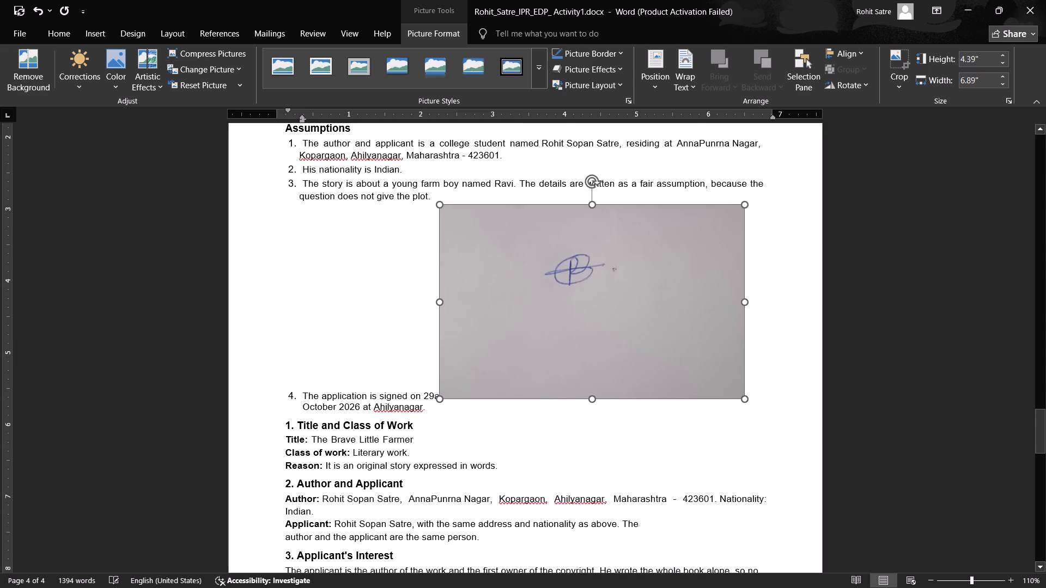
pyautogui.moveTo(496, 377); pyautogui.dragTo(620, 376)
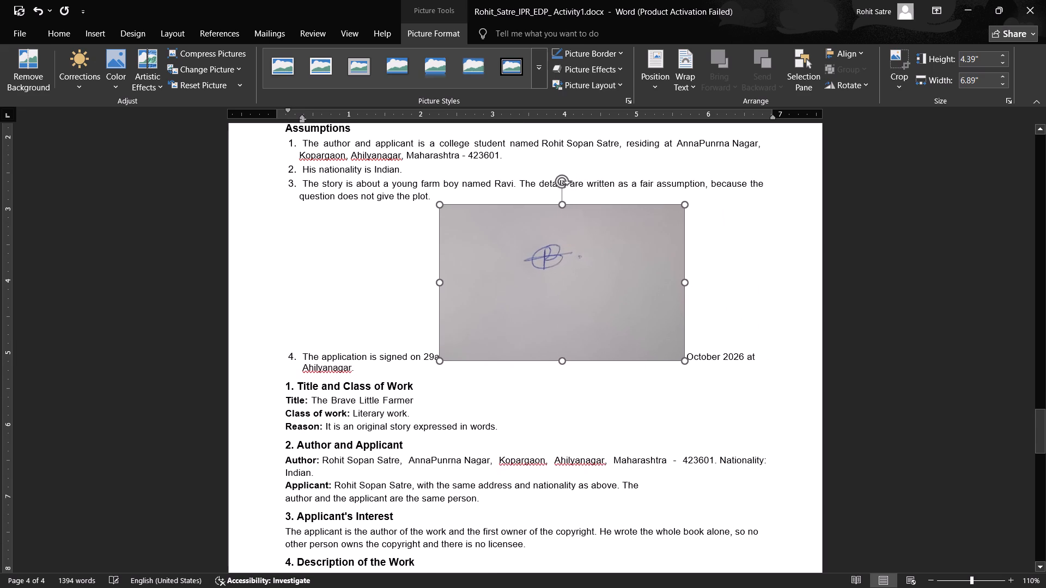
pyautogui.moveTo(620, 376); pyautogui.dragTo(672, 372)
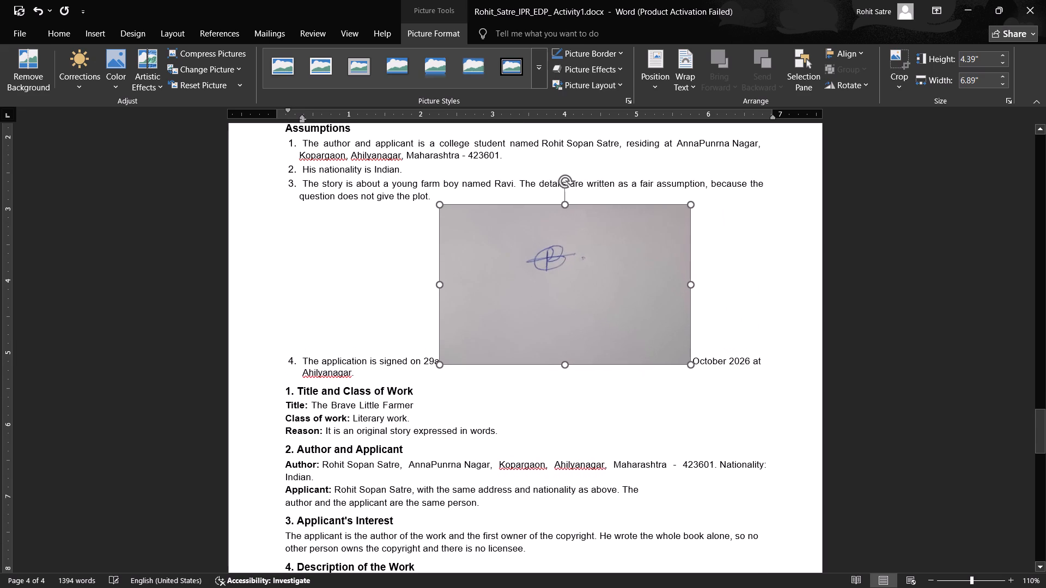
pyautogui.moveTo(672, 372); pyautogui.dragTo(858, 407)
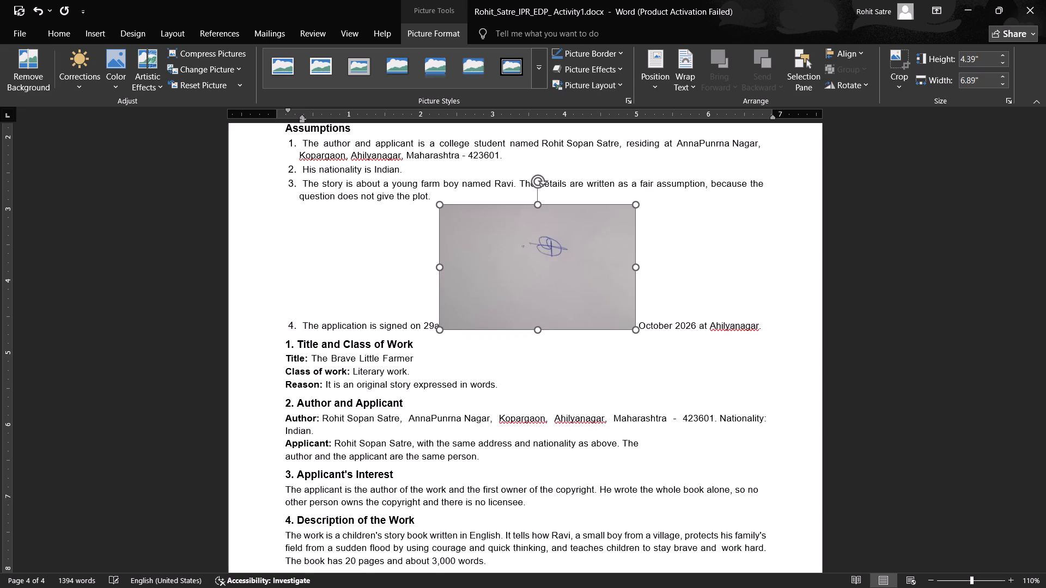
pyautogui.moveTo(858, 407); pyautogui.dragTo(752, 392)
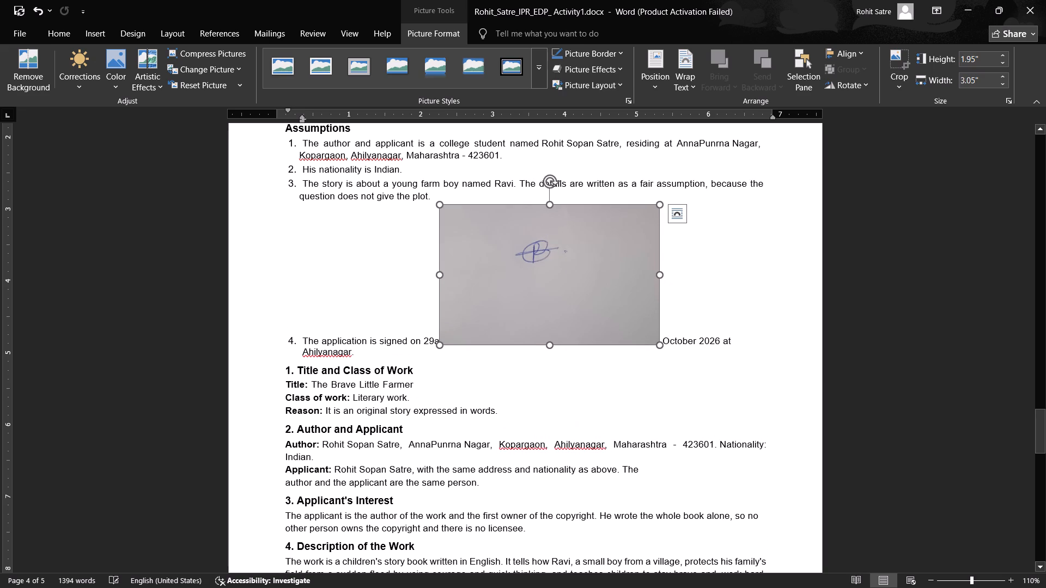
# Shrink the inserted signature picture proportionally to about 0.4" high by 0.62" wide.
pyautogui.moveTo(659, 345); pyautogui.dragTo(577, 285)
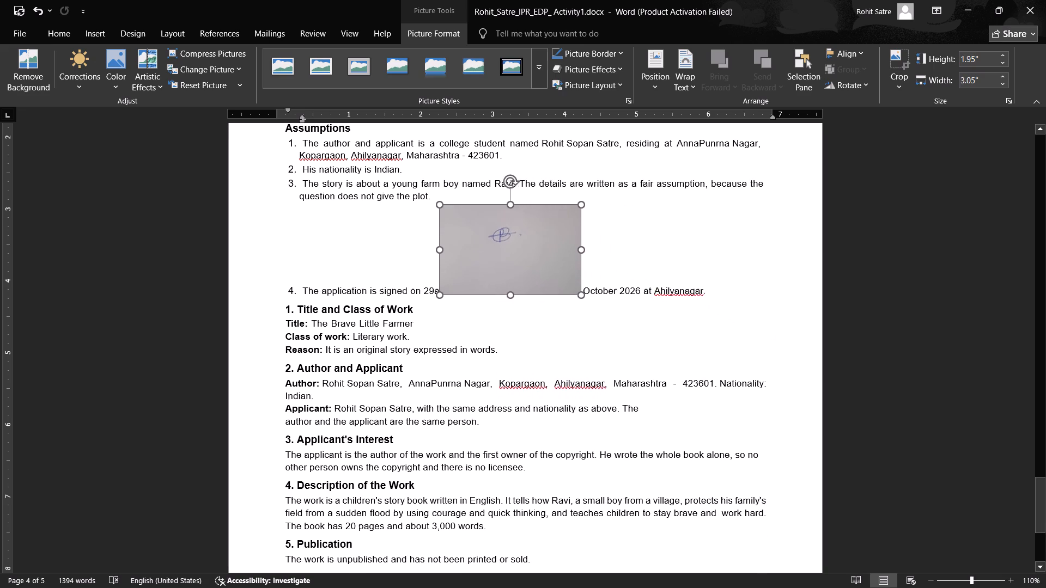
pyautogui.moveTo(577, 285); pyautogui.dragTo(484, 231)
# Set the signature picture's text wrapping to Tight and place it on the Signature line below the Declaration of Originality section.
pyautogui.click(503, 217)
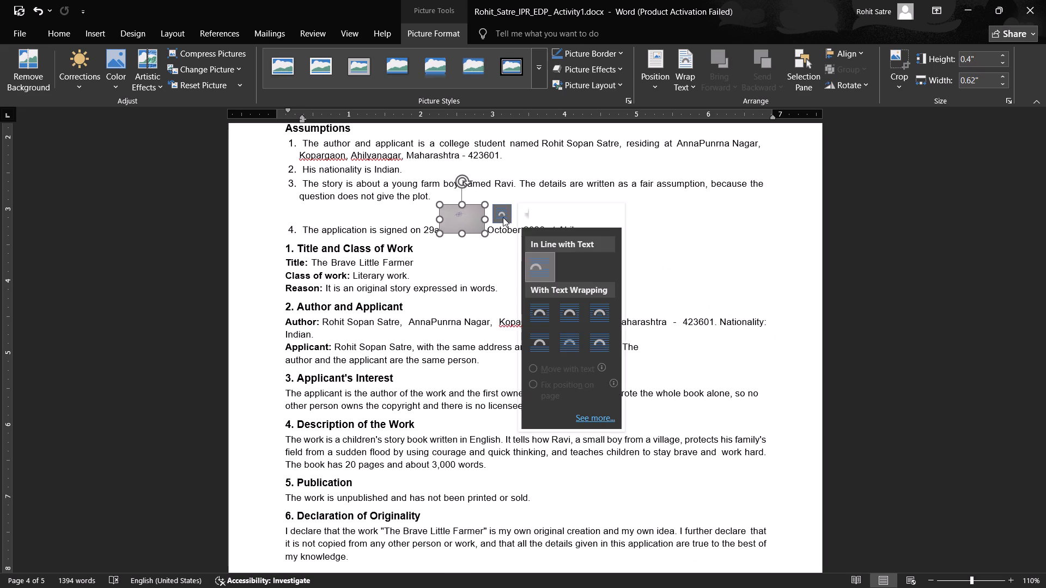
pyautogui.click(576, 310)
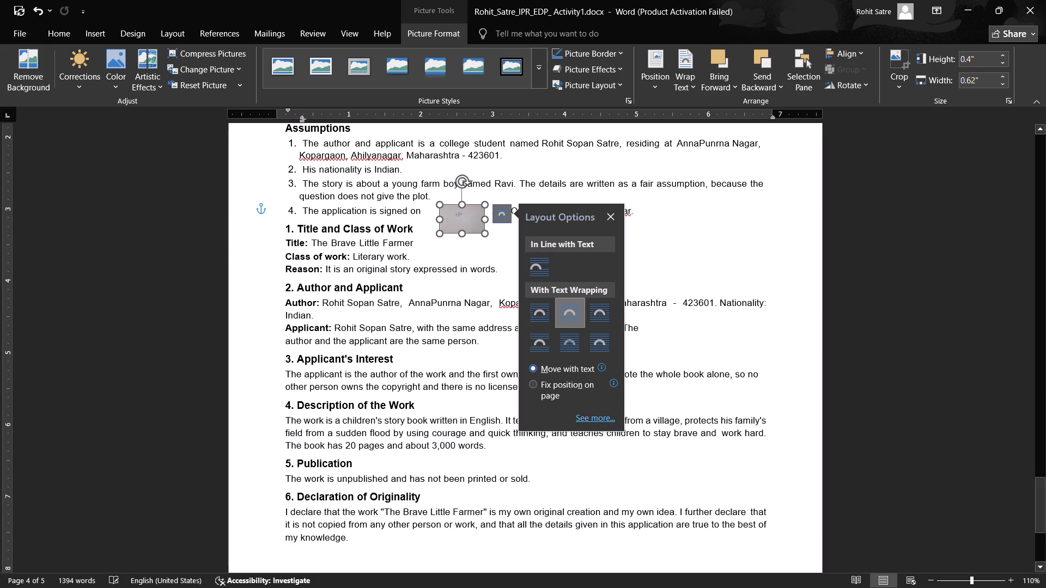
pyautogui.moveTo(449, 215); pyautogui.dragTo(419, 498)
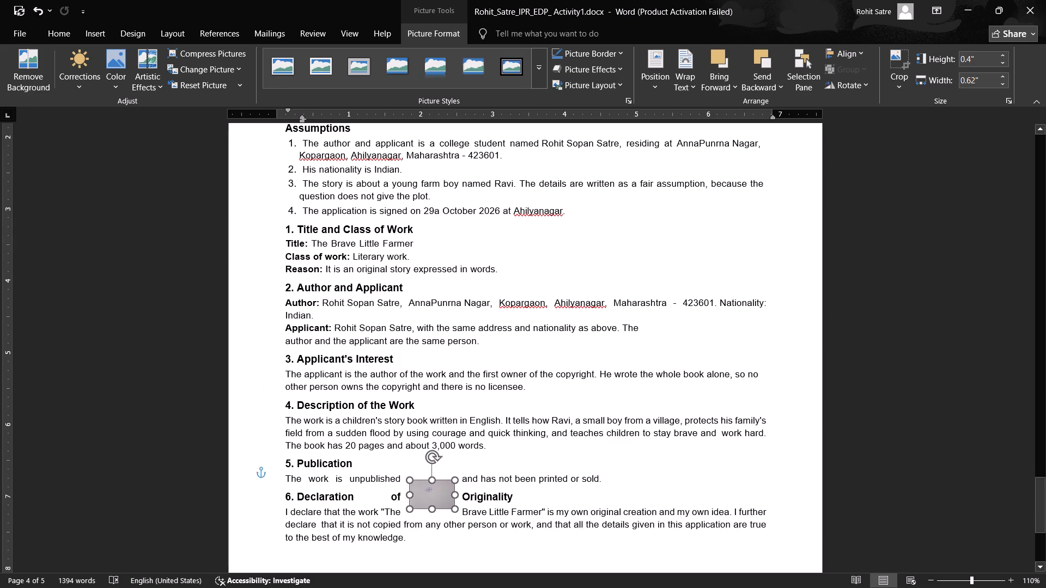
pyautogui.moveTo(419, 498); pyautogui.dragTo(459, 531)
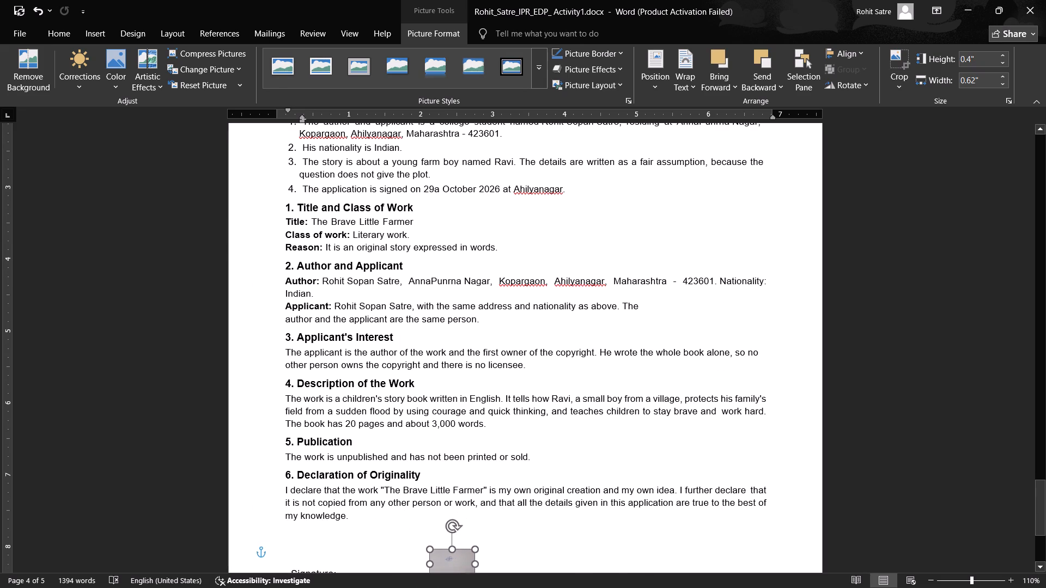
pyautogui.moveTo(459, 531); pyautogui.dragTo(374, 587)
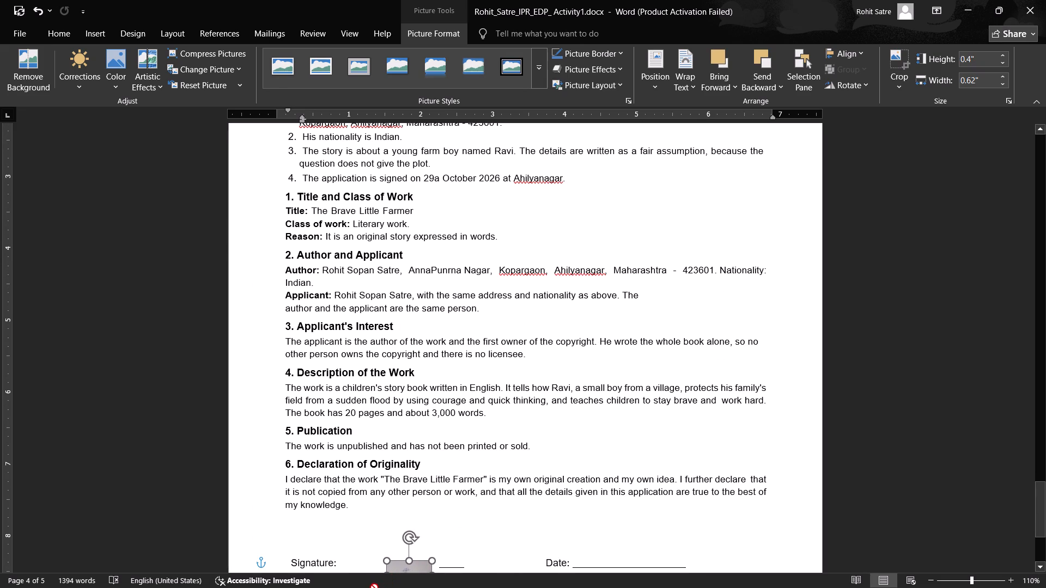
pyautogui.moveTo(374, 587); pyautogui.dragTo(374, 525)
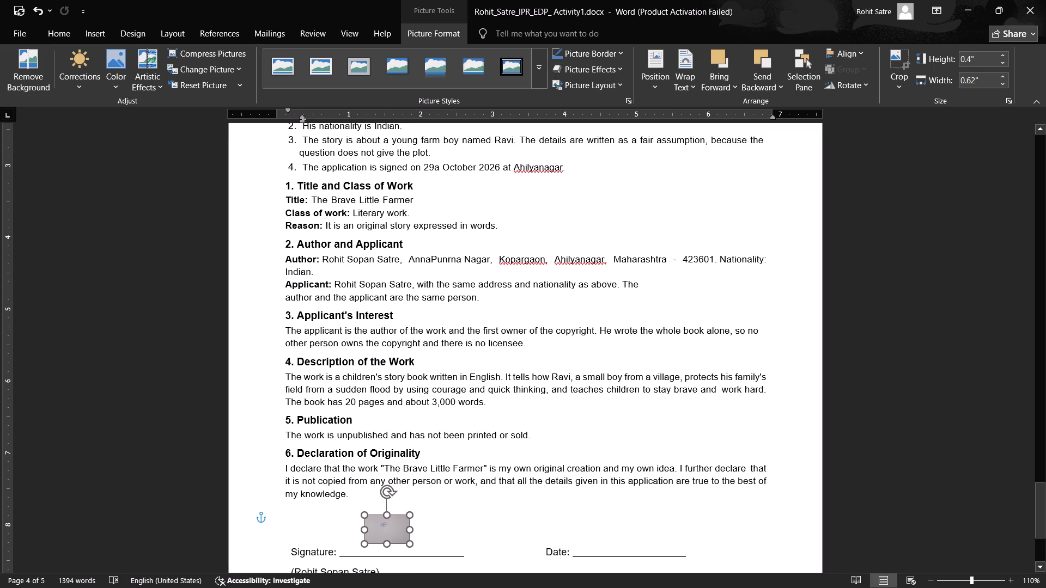
pyautogui.moveTo(374, 525); pyautogui.dragTo(372, 530)
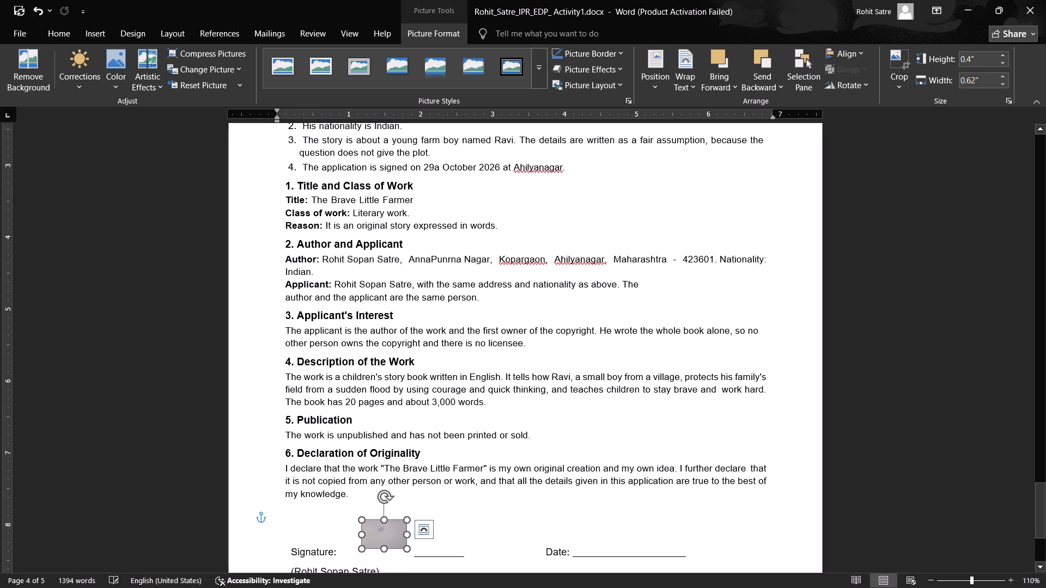
pyautogui.moveTo(373, 530); pyautogui.dragTo(382, 525)
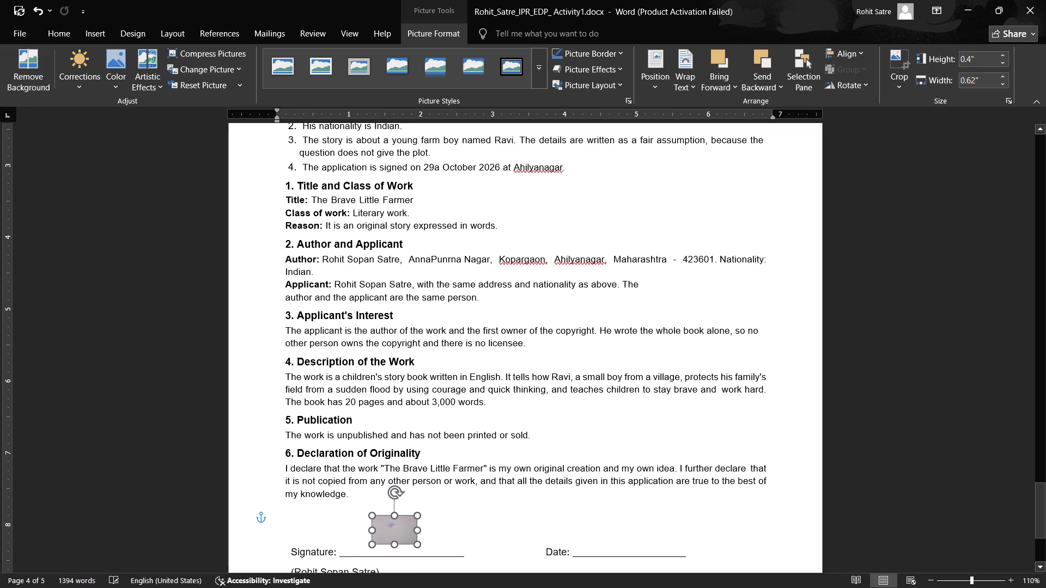
pyautogui.moveTo(382, 525); pyautogui.dragTo(381, 528)
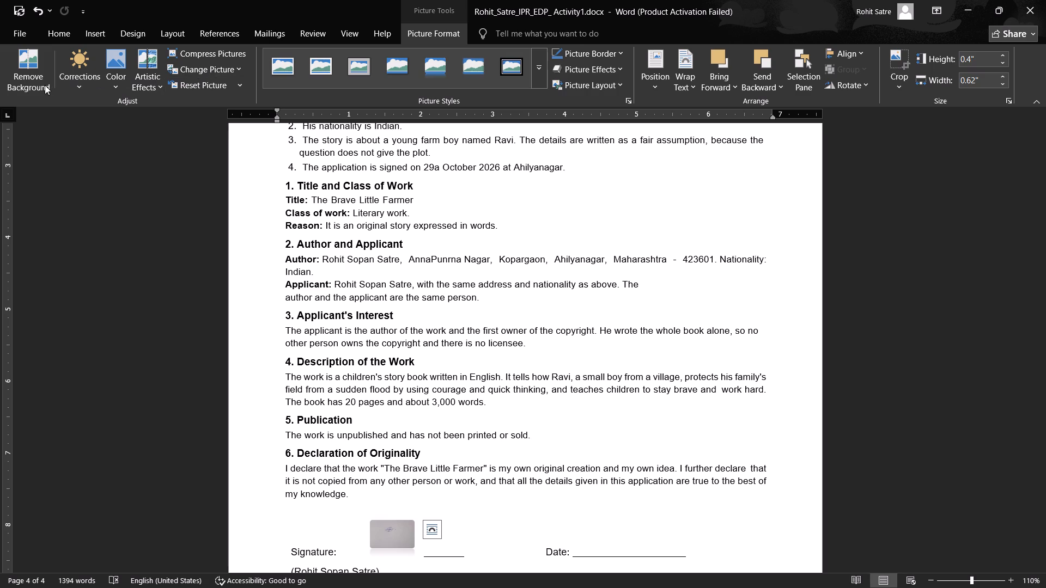
# Remove the grey paper background from the signature picture on the Signature line.
pyautogui.click(34, 63)
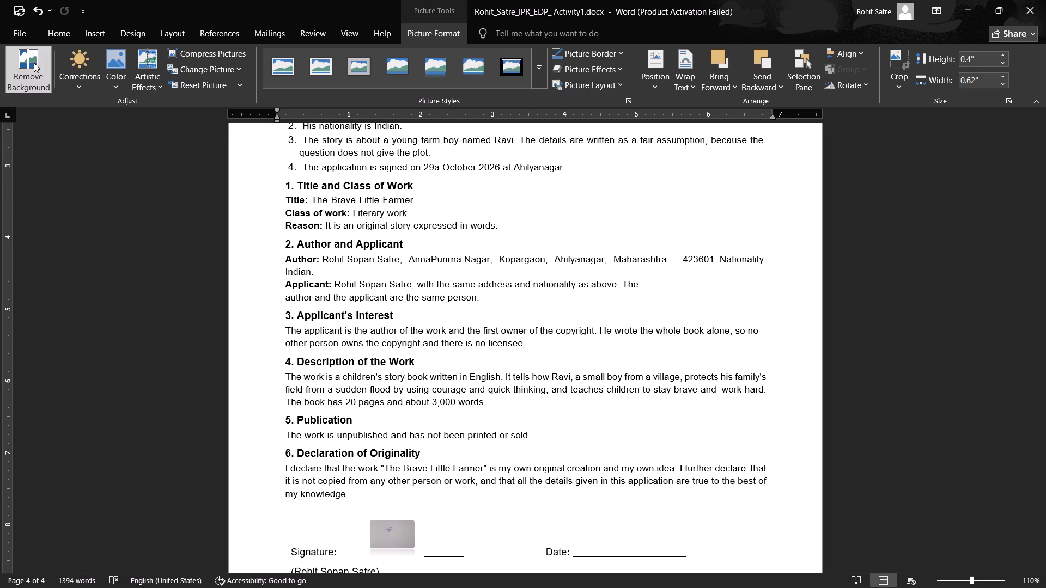
pyautogui.click(387, 534)
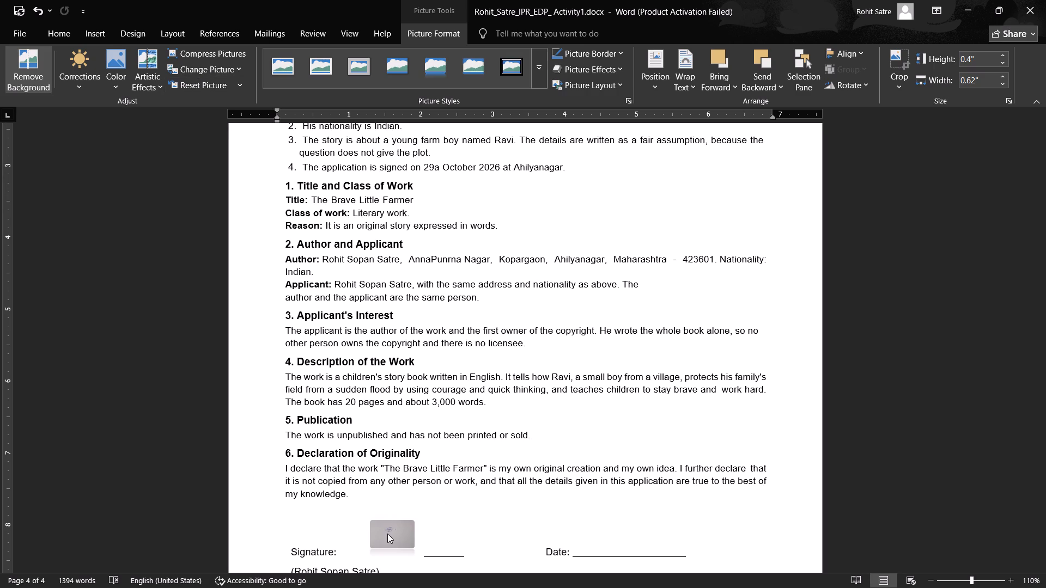
pyautogui.tripleClick(387, 534)
pyautogui.click(387, 534)
pyautogui.click(387, 534)
pyautogui.click(404, 530)
pyautogui.scroll(-6, 404, 530)
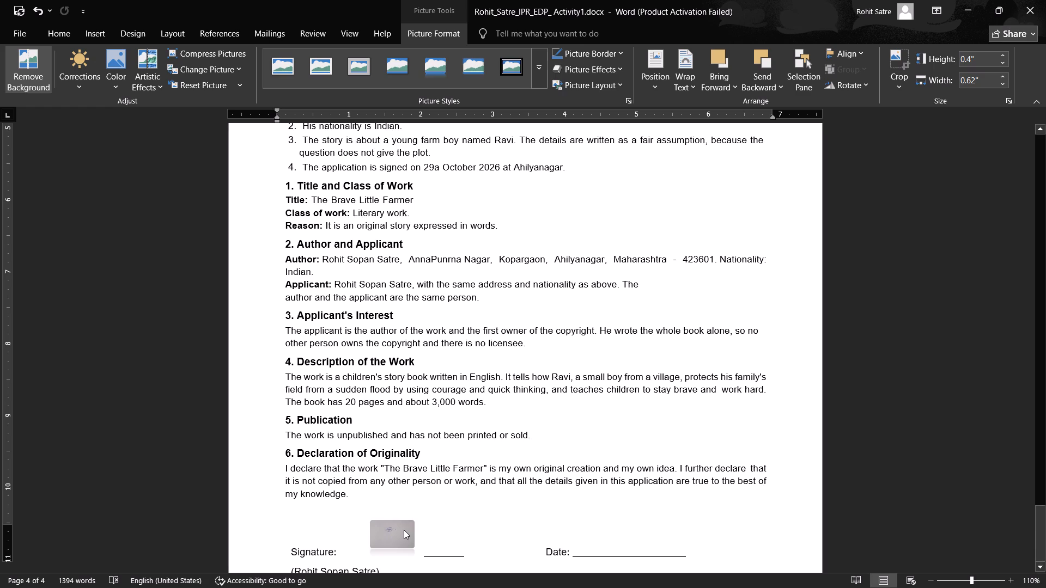
pyautogui.scroll(-1, 404, 530)
pyautogui.scroll(7, 404, 530)
pyautogui.scroll(-4, 404, 530)
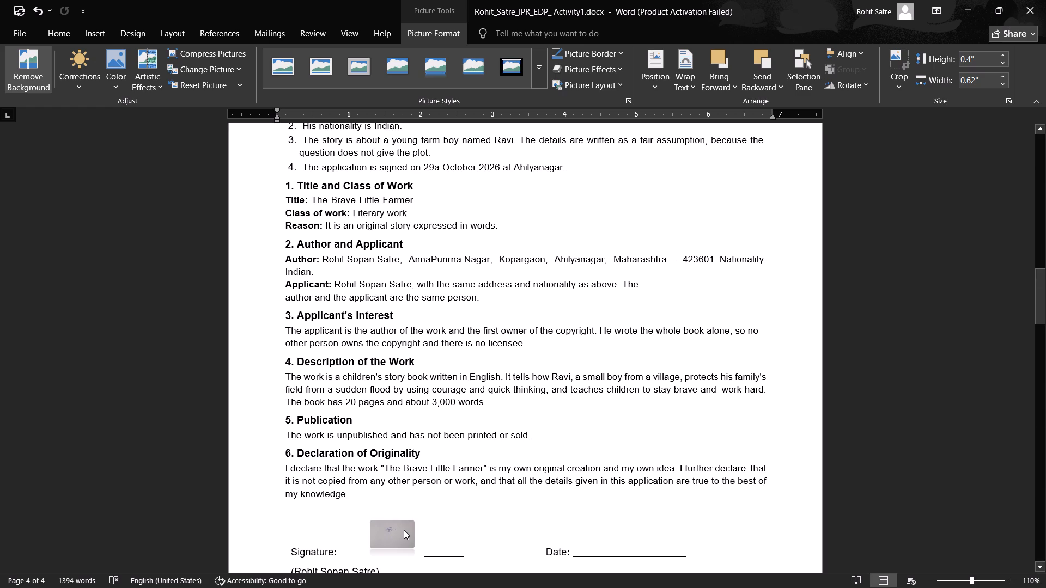
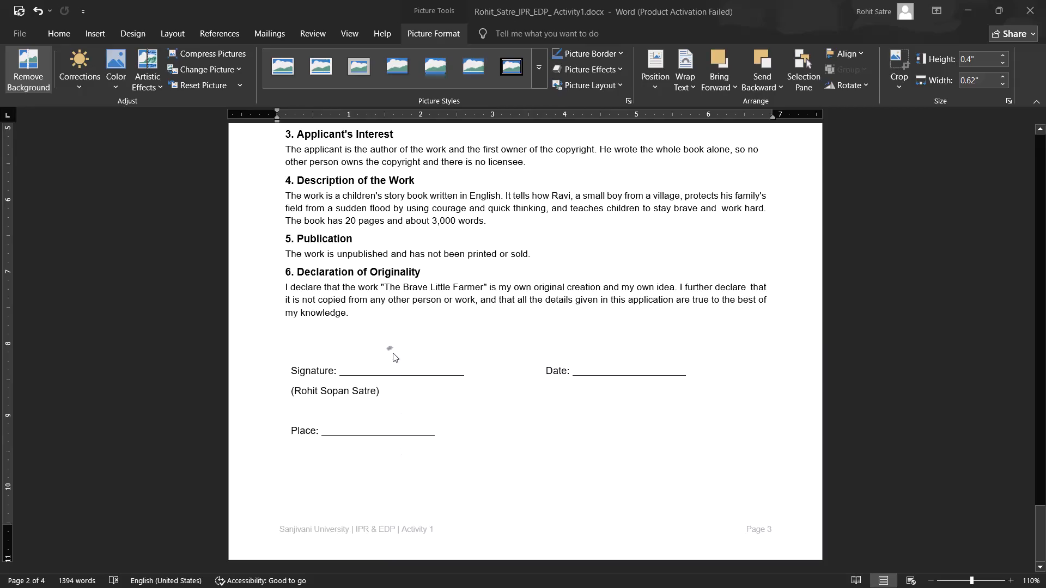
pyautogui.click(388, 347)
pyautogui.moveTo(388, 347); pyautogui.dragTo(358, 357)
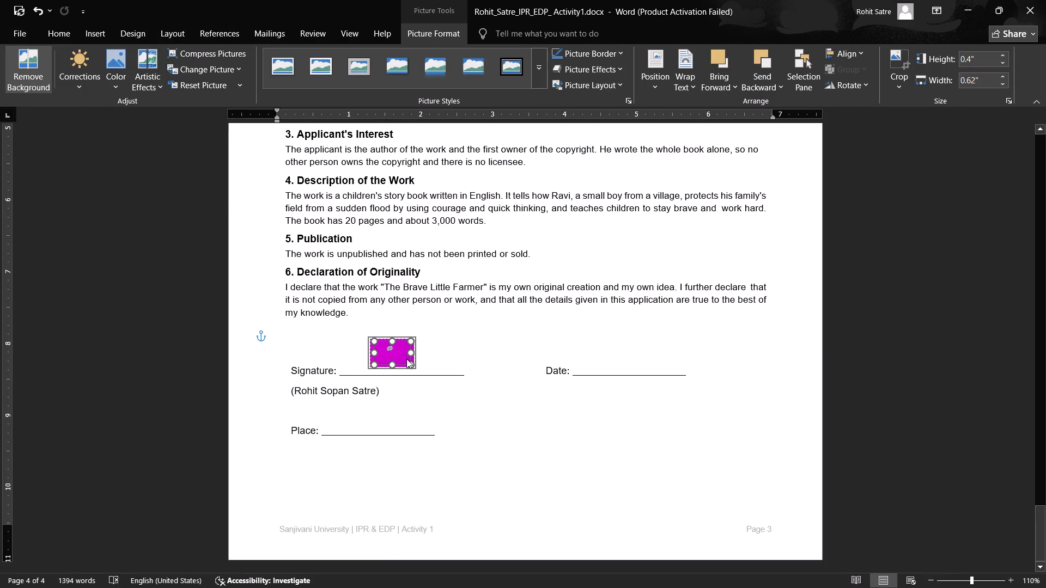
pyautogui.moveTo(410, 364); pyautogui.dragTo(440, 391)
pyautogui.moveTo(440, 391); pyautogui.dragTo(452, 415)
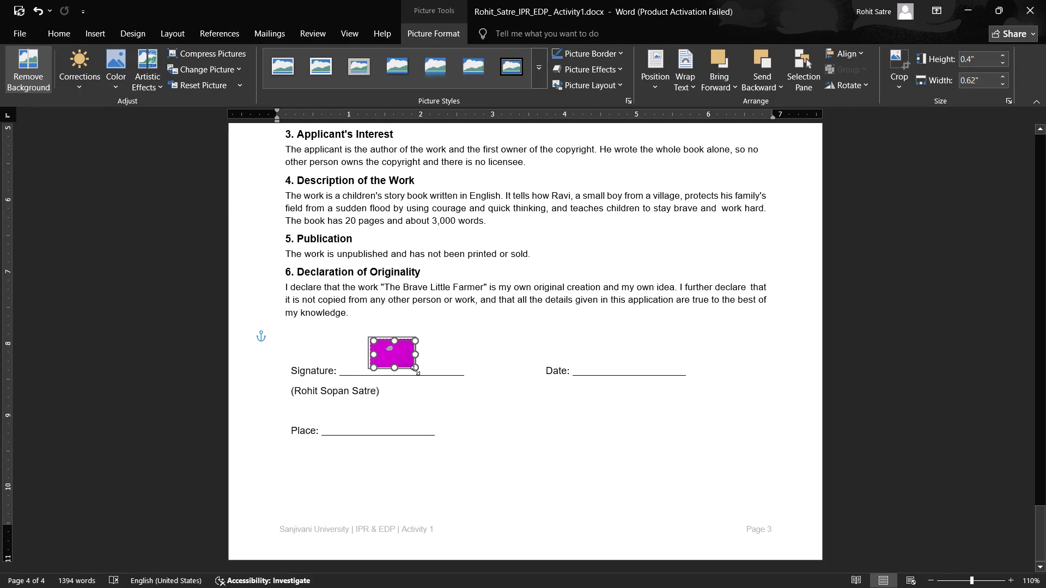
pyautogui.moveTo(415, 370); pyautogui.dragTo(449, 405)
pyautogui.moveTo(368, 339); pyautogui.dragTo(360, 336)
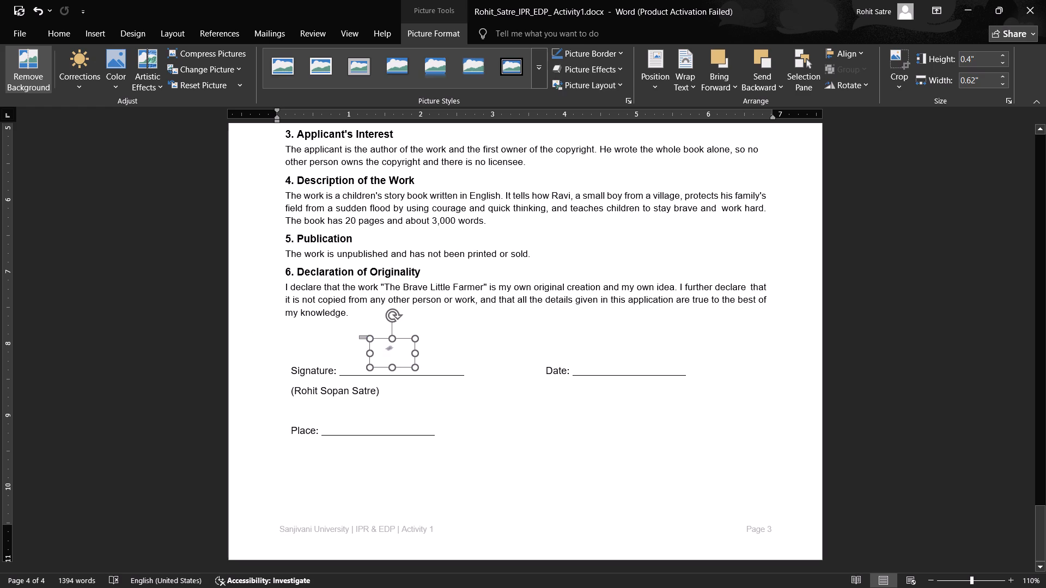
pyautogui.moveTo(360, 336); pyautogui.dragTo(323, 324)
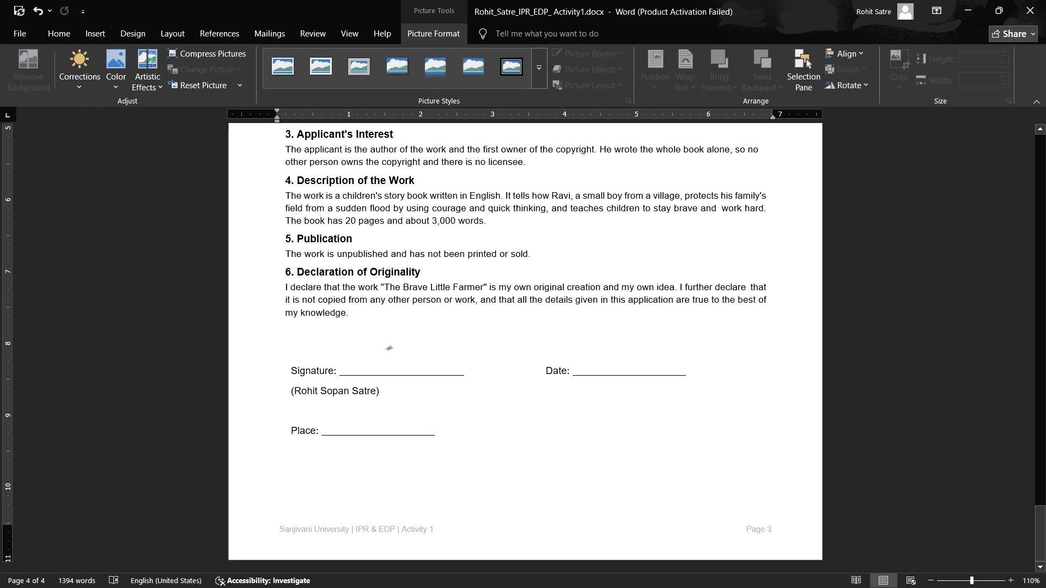
# Enlarge the signature picture proportionally to about 0.92" high by 1.45" wide and reposition it so the signature sits just above the Signature line.
pyautogui.click(389, 352)
pyautogui.moveTo(415, 366); pyautogui.dragTo(446, 389)
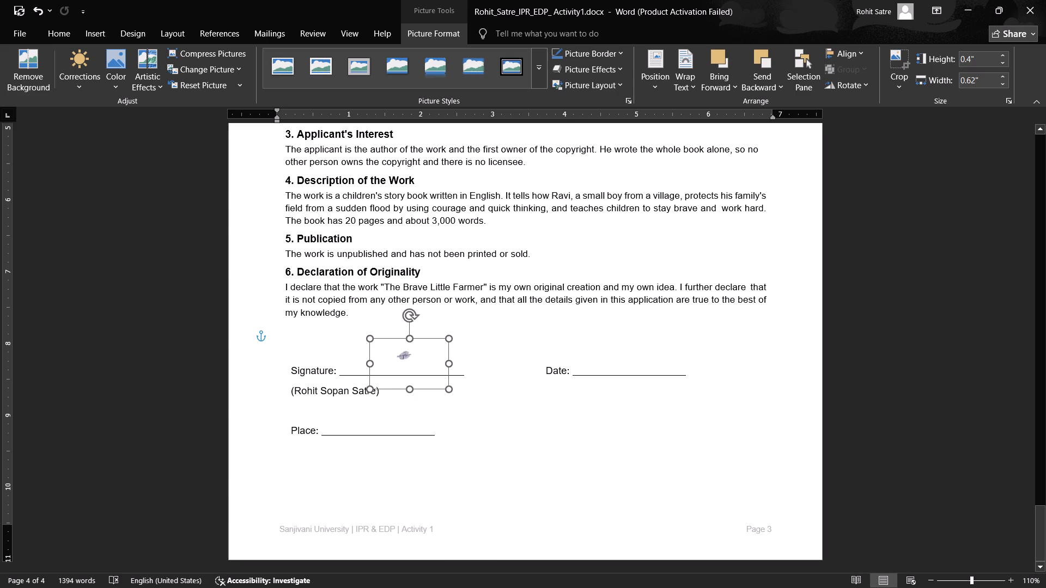
pyautogui.moveTo(446, 389); pyautogui.dragTo(466, 405)
pyautogui.moveTo(412, 362); pyautogui.dragTo(404, 356)
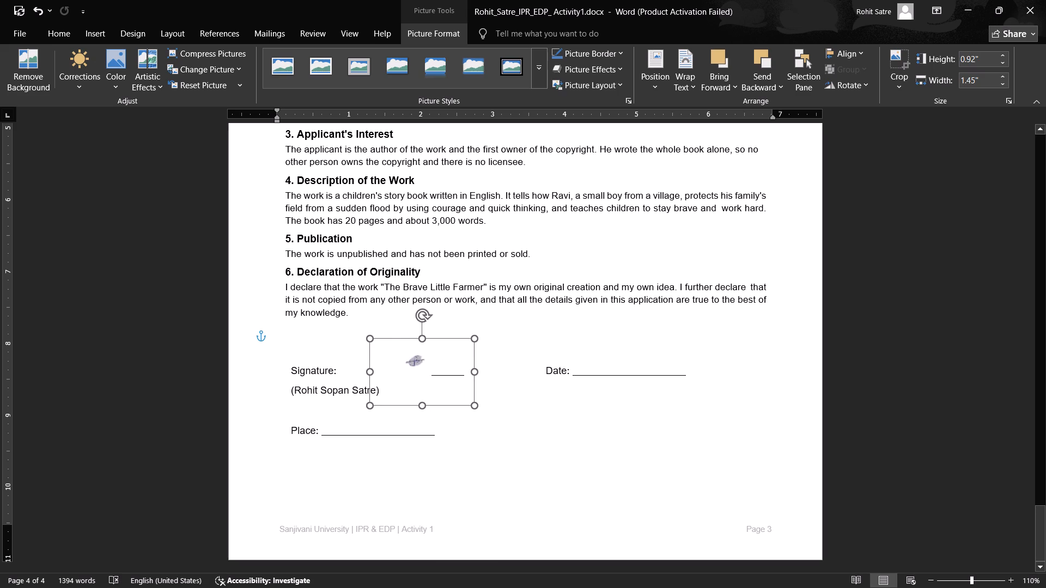
pyautogui.moveTo(404, 356); pyautogui.dragTo(380, 356)
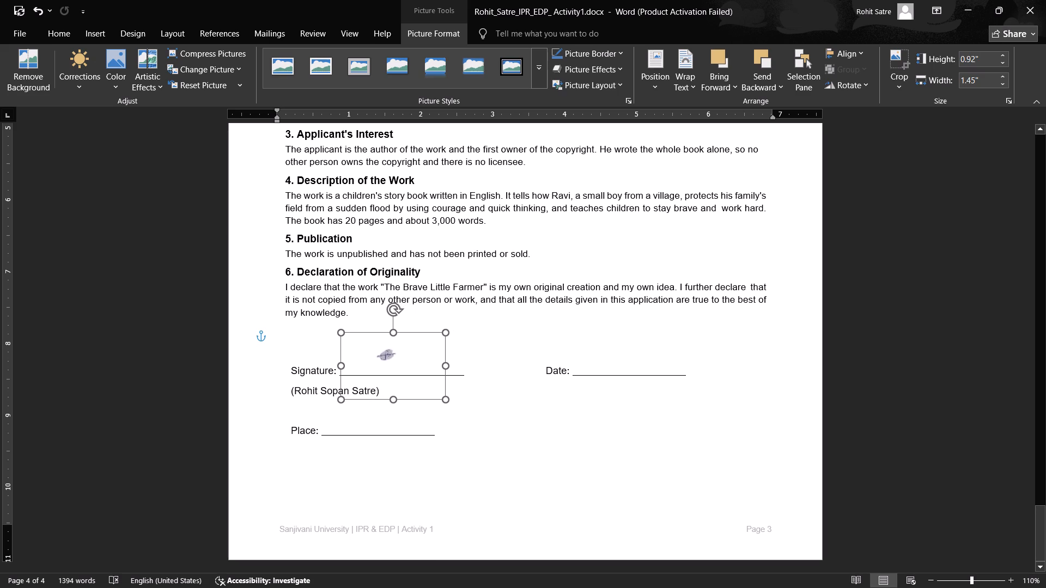
pyautogui.moveTo(380, 356); pyautogui.dragTo(379, 356)
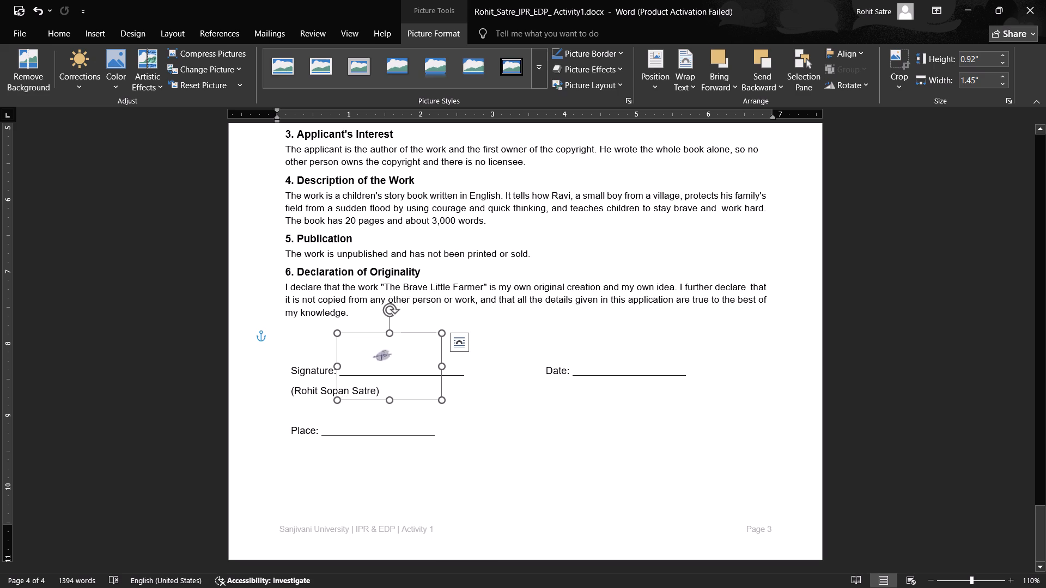
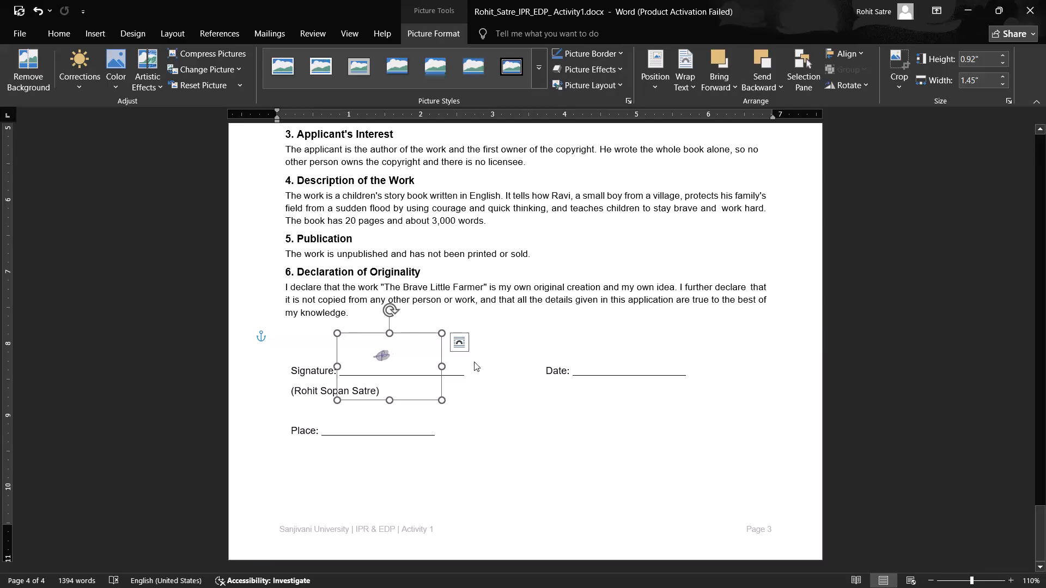
# Delete the signature picture placed at the Signature line below the Declaration of Originality section.
pyautogui.press('BackSpace')
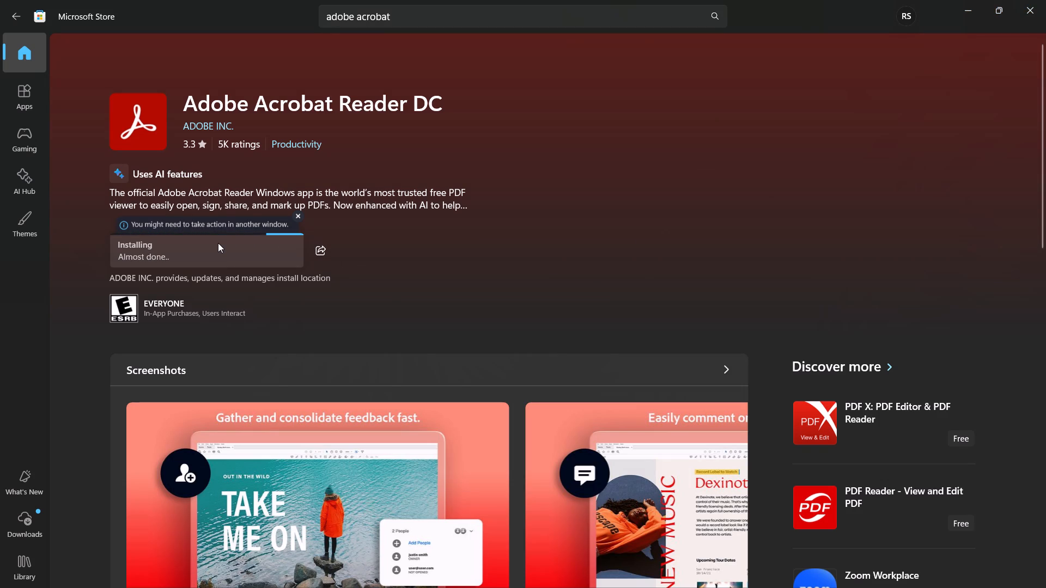
# Switch to Microsoft Store and dismiss the notice above the Adobe Acrobat Reader DC installation progress.
pyautogui.click(218, 243)
pyautogui.click(300, 213)
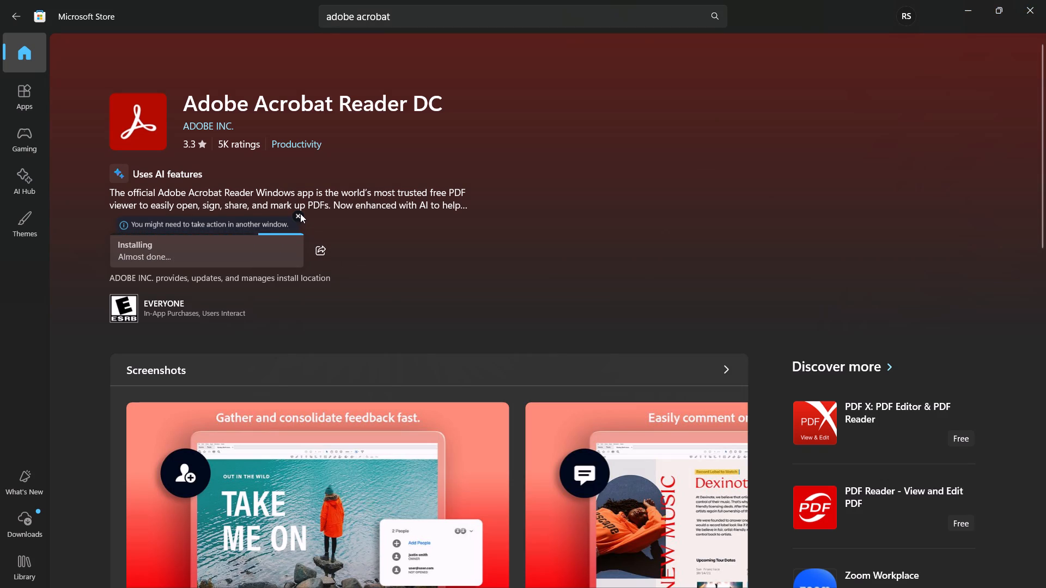
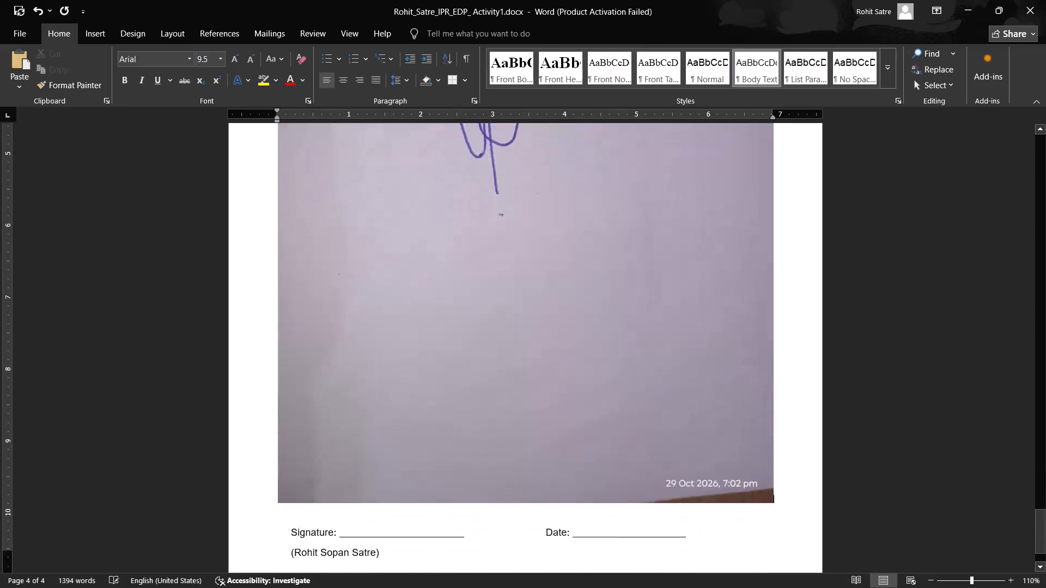
# Rotate the large signature picture on page 4 roughly a quarter turn counterclockwise so the handwritten signature lies horizontally.
pyautogui.scroll(4, 495, 372)
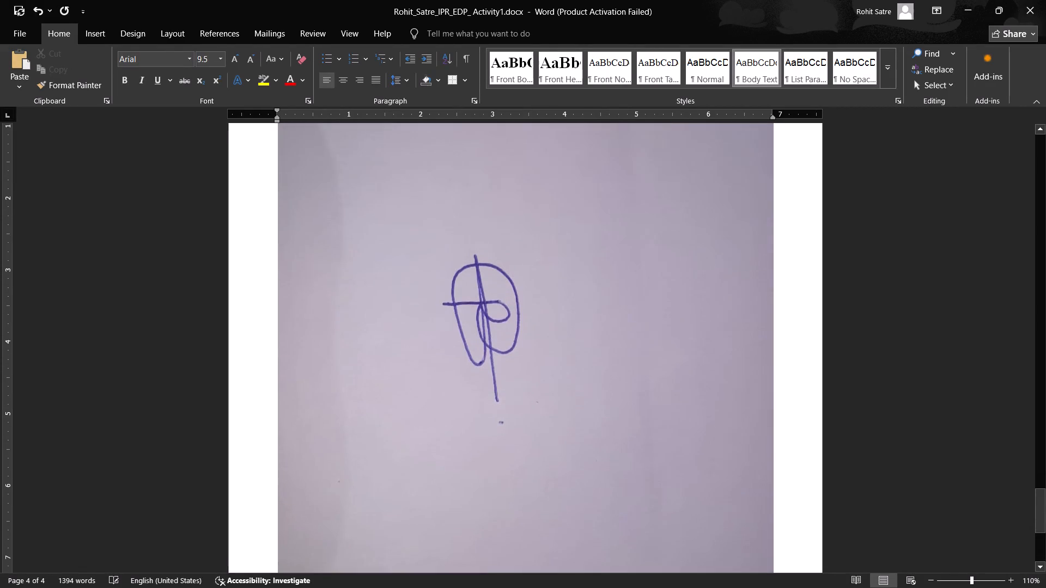
pyautogui.keyDown('ctrl'); pyautogui.scroll(-4, 495, 372); pyautogui.keyUp('ctrl')
pyautogui.click(500, 367)
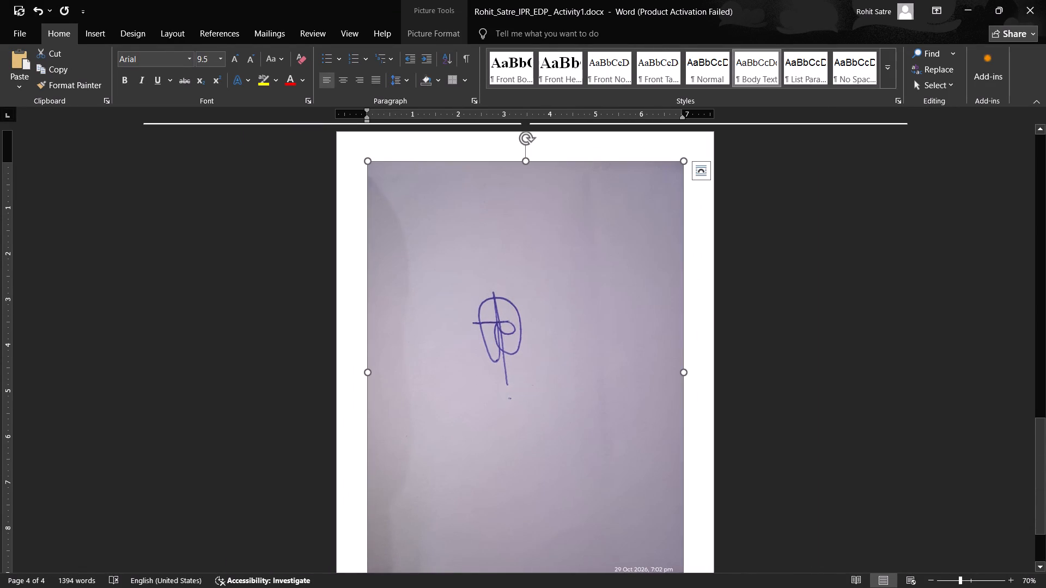
pyautogui.moveTo(527, 138); pyautogui.dragTo(422, 378)
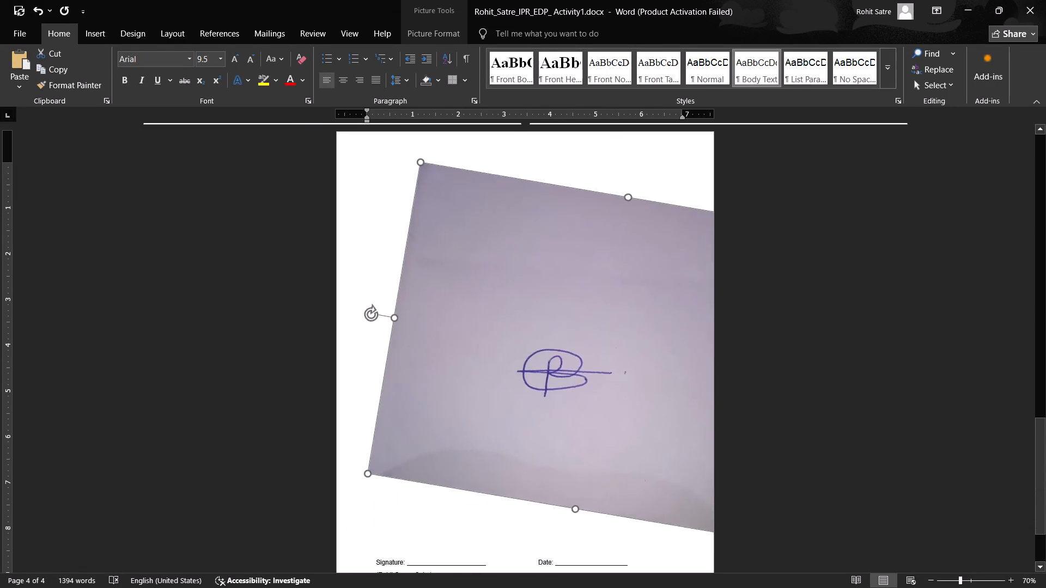
# Rotate the signature picture sideways so the handwritten signature reads roughly horizontally.
pyautogui.moveTo(422, 378); pyautogui.dragTo(489, 320)
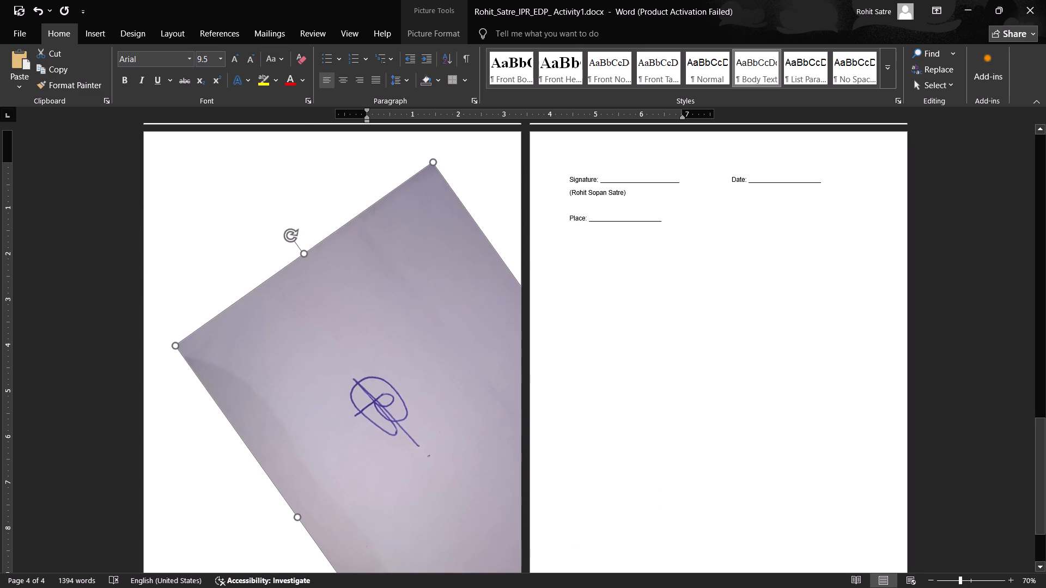
pyautogui.moveTo(489, 320); pyautogui.dragTo(417, 384)
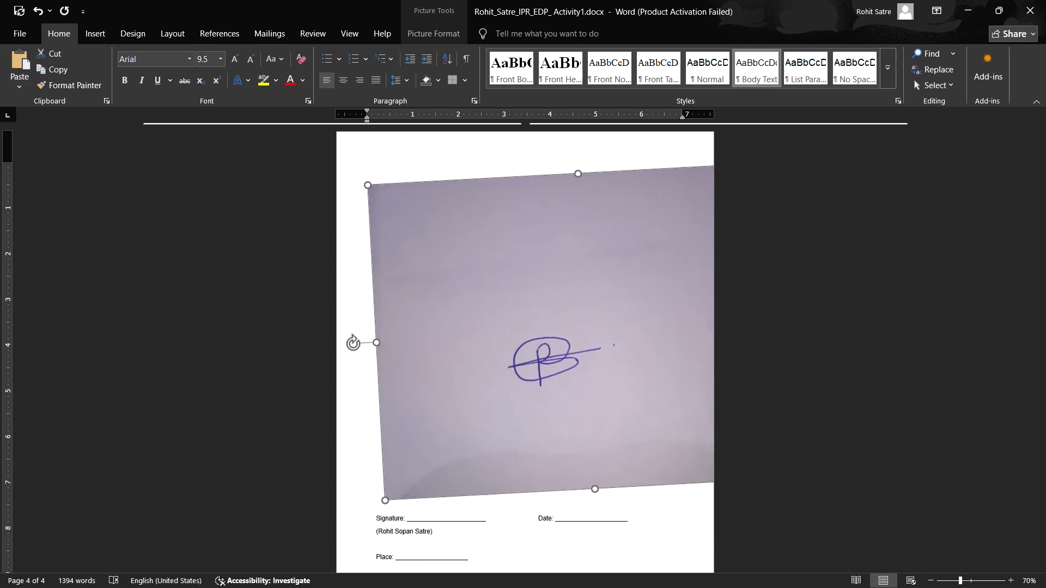
pyautogui.moveTo(417, 384); pyautogui.dragTo(428, 376)
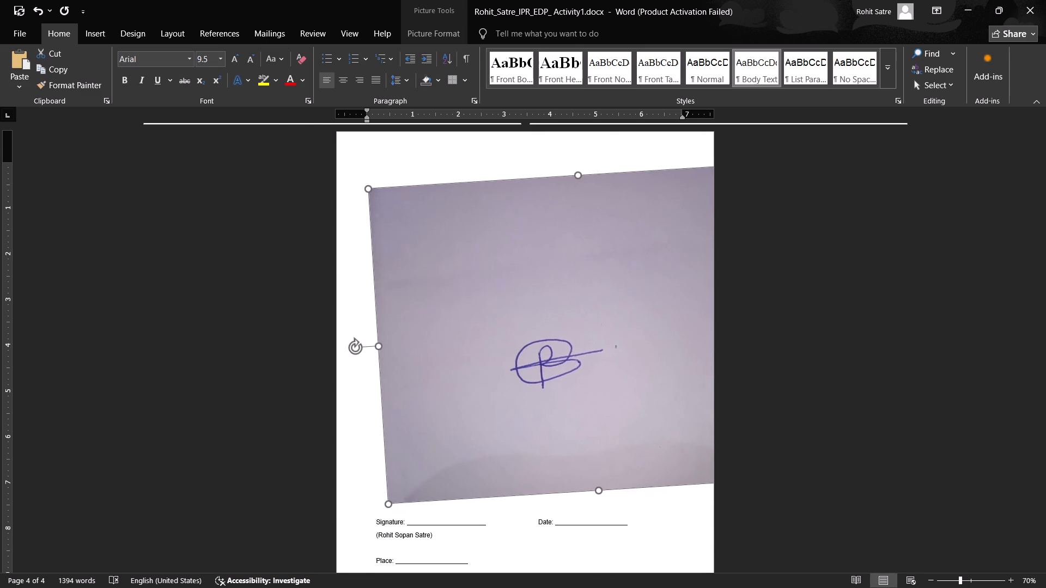
pyautogui.moveTo(428, 376); pyautogui.dragTo(424, 358)
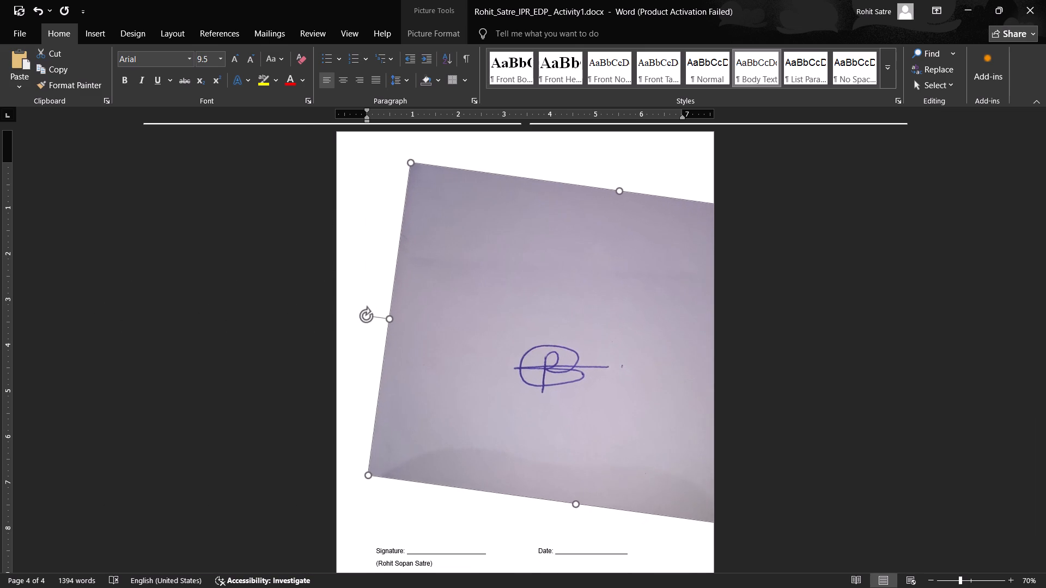
pyautogui.moveTo(424, 358); pyautogui.dragTo(425, 358)
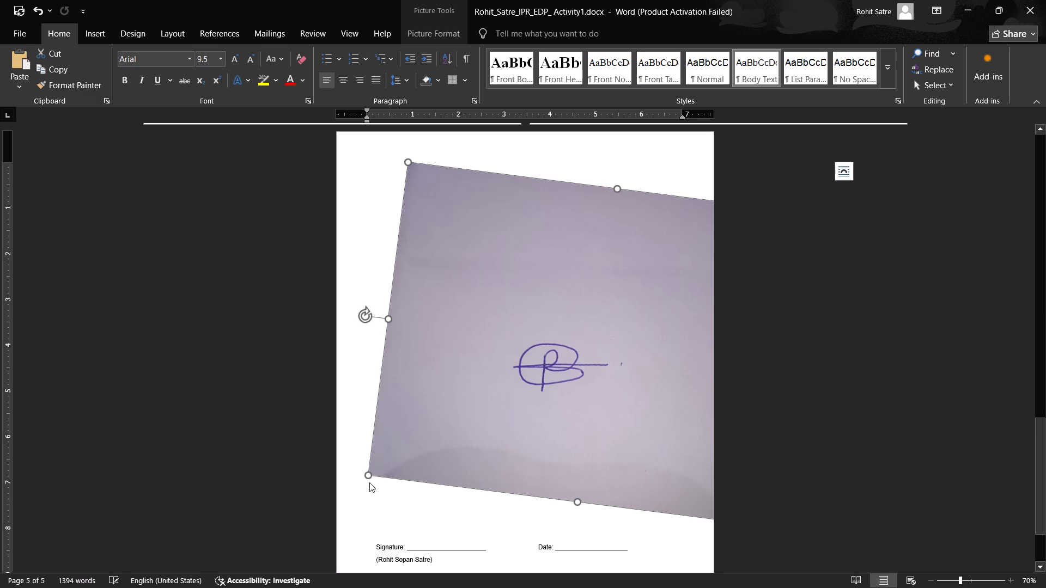
# Shrink the oversized signature picture proportionally until it is a small image above the Signature line.
pyautogui.moveTo(367, 475); pyautogui.dragTo(479, 402)
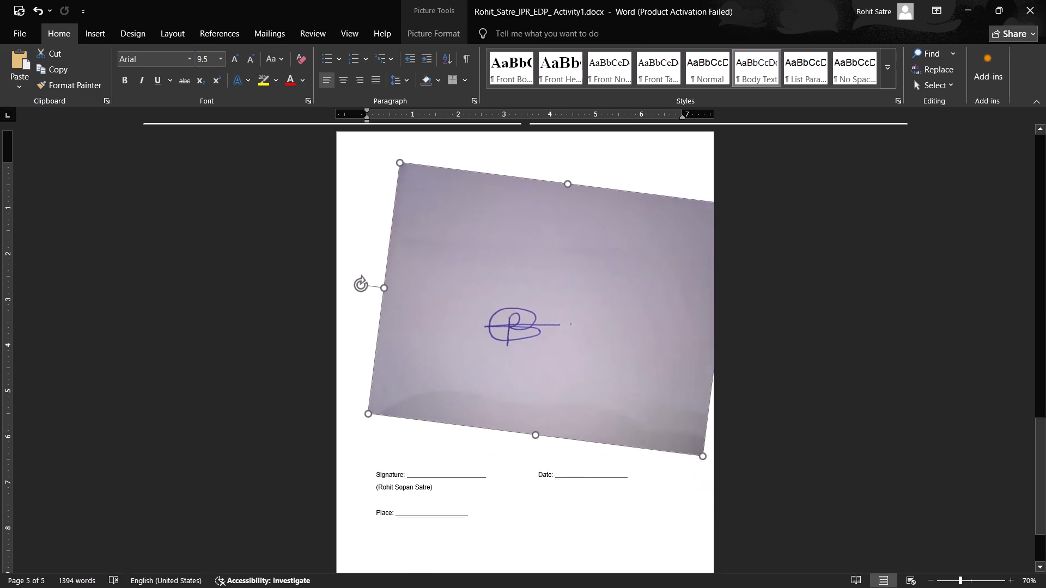
pyautogui.moveTo(479, 402); pyautogui.dragTo(628, 294)
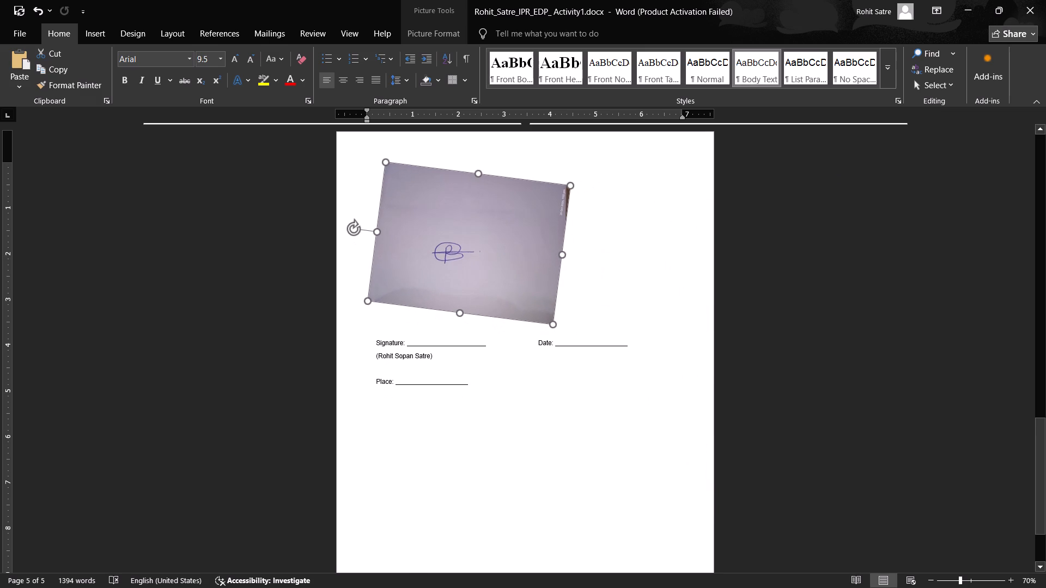
pyautogui.moveTo(628, 294); pyautogui.dragTo(628, 293)
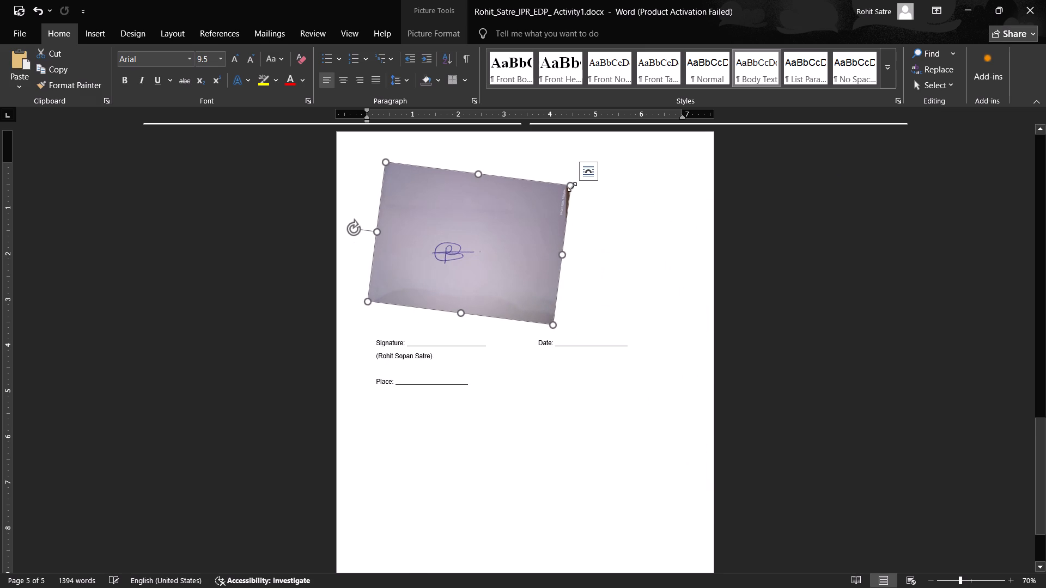
pyautogui.moveTo(572, 187); pyautogui.dragTo(433, 241)
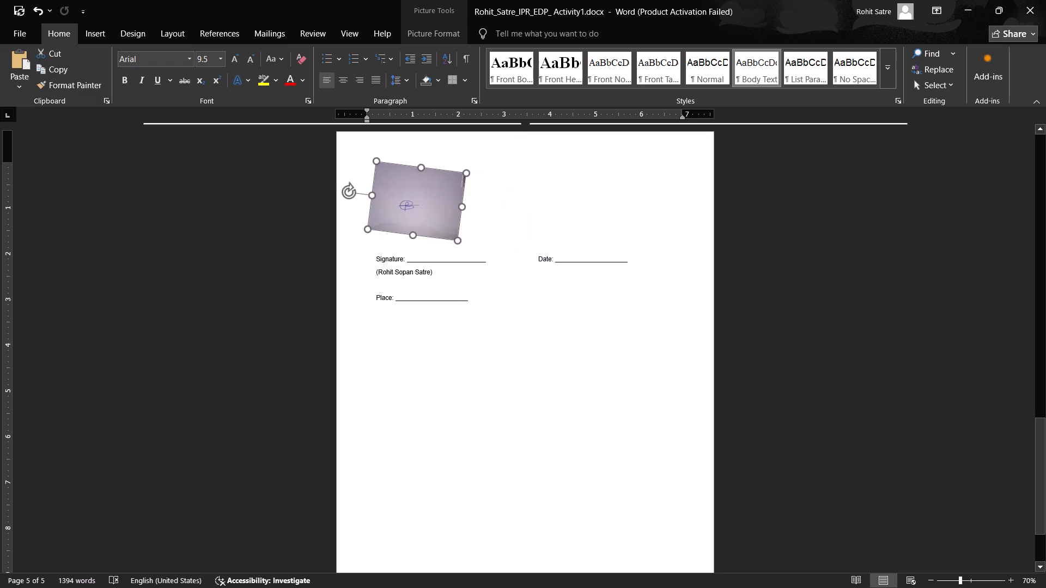
pyautogui.moveTo(433, 241); pyautogui.dragTo(398, 223)
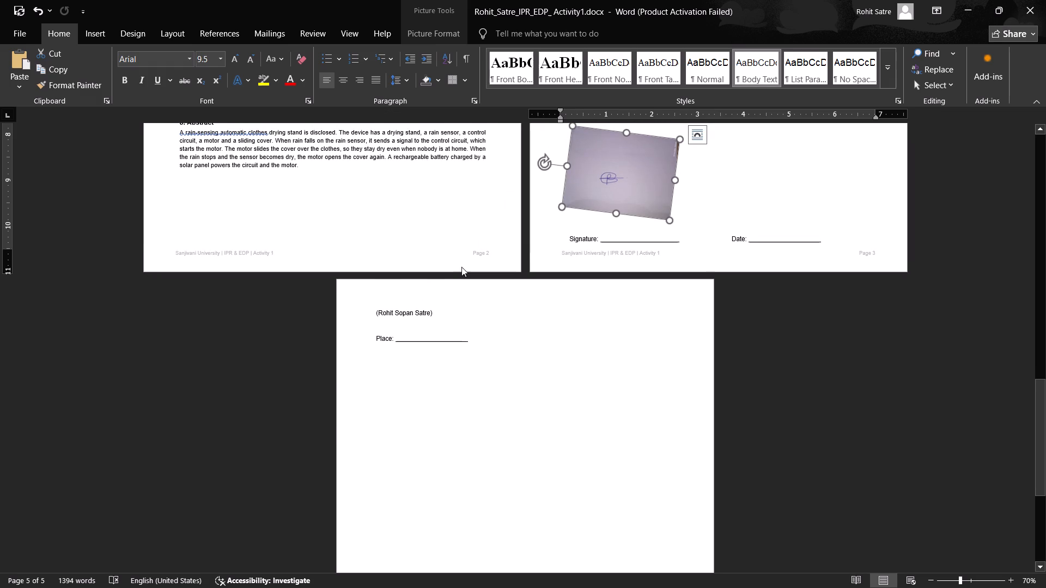
# Straighten the signature picture's remaining tilt and shrink it further so the Signature and Place lines fit on the declaration page.
pyautogui.scroll(4, 461, 267)
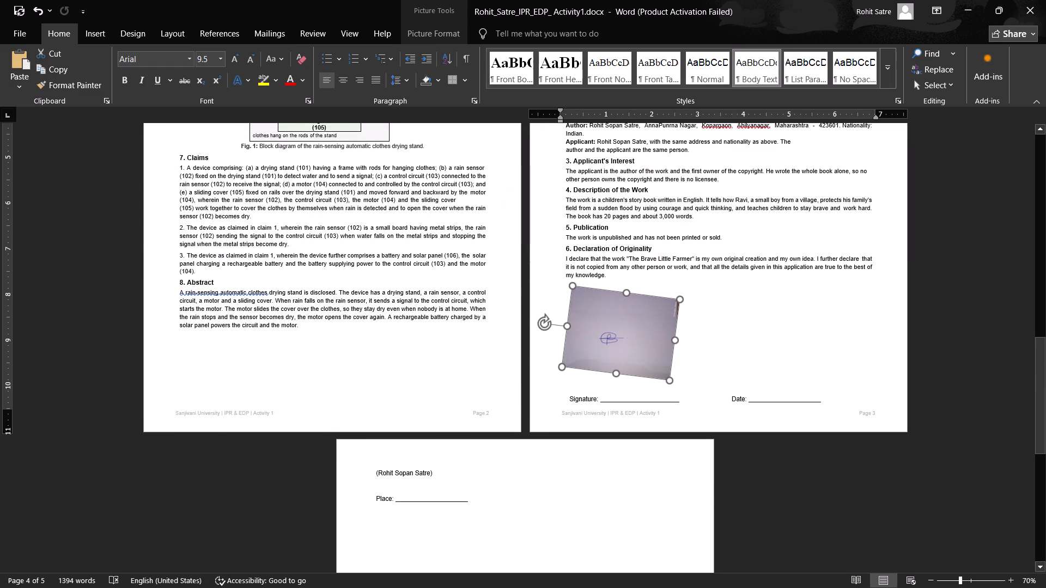
pyautogui.moveTo(544, 324); pyautogui.dragTo(545, 333)
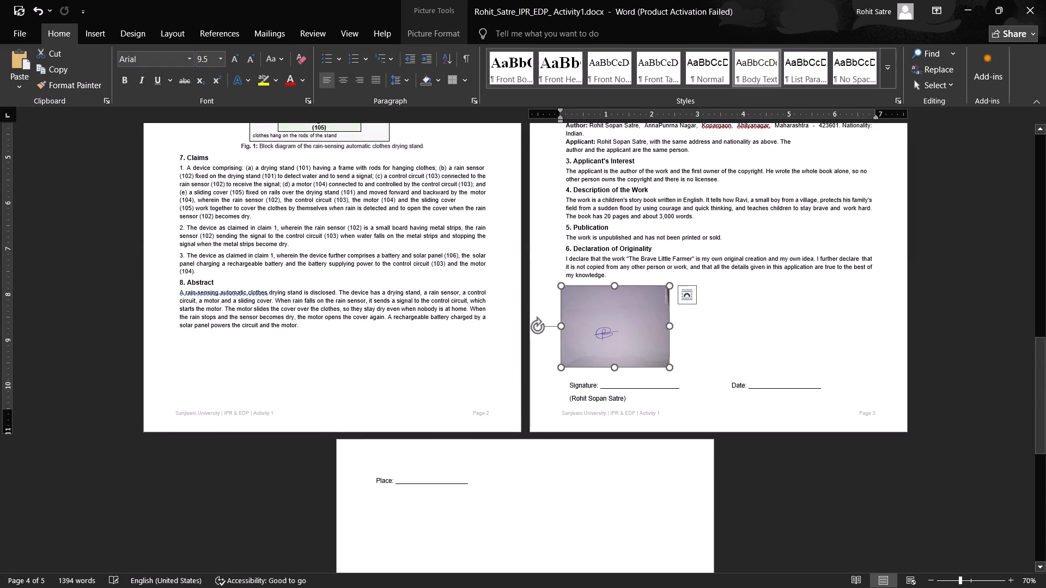
pyautogui.moveTo(560, 370); pyautogui.dragTo(587, 339)
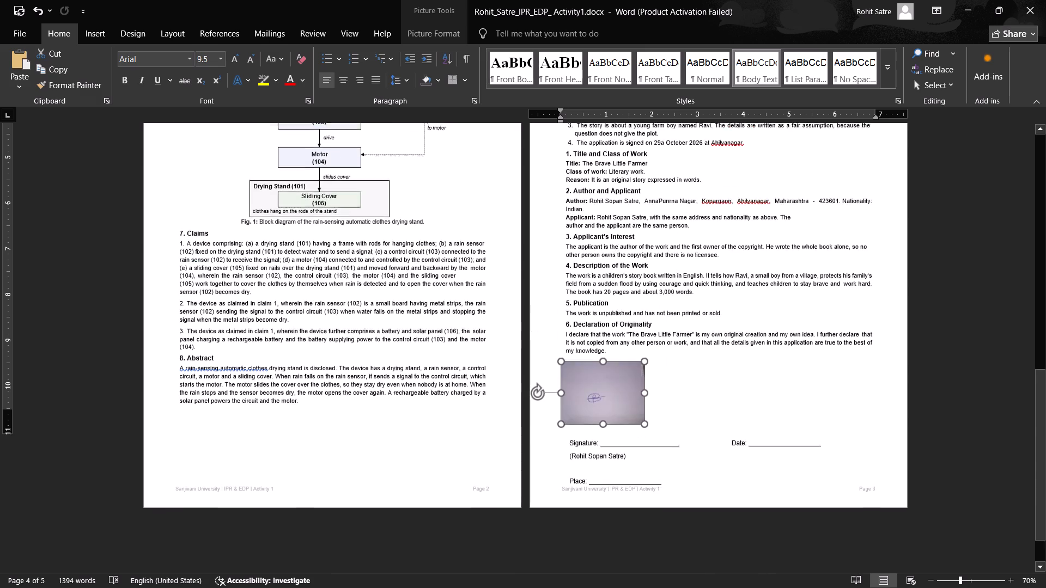
pyautogui.moveTo(587, 339); pyautogui.dragTo(591, 335)
# Set the signature picture's text wrapping to Tight and move it slightly away from the left margin.
pyautogui.moveTo(590, 461); pyautogui.dragTo(608, 463)
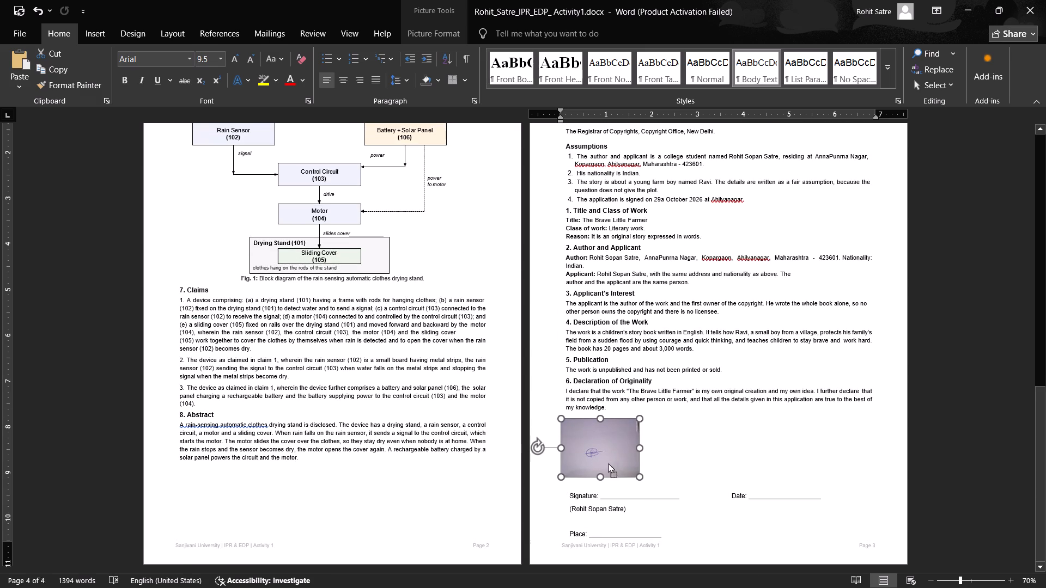
pyautogui.moveTo(608, 463); pyautogui.dragTo(627, 463)
pyautogui.click(659, 426)
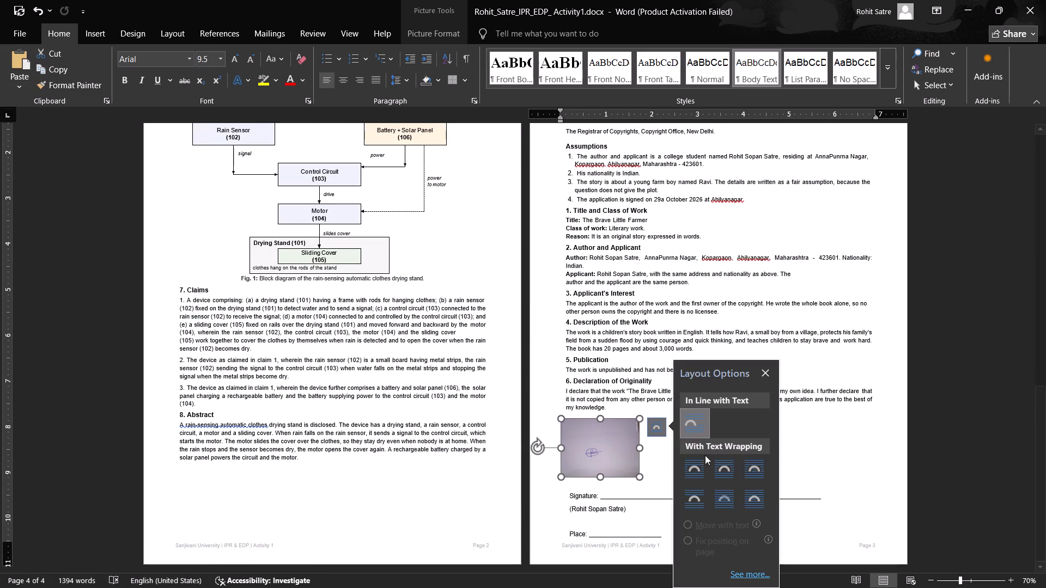
pyautogui.click(722, 468)
pyautogui.moveTo(615, 446); pyautogui.dragTo(624, 434)
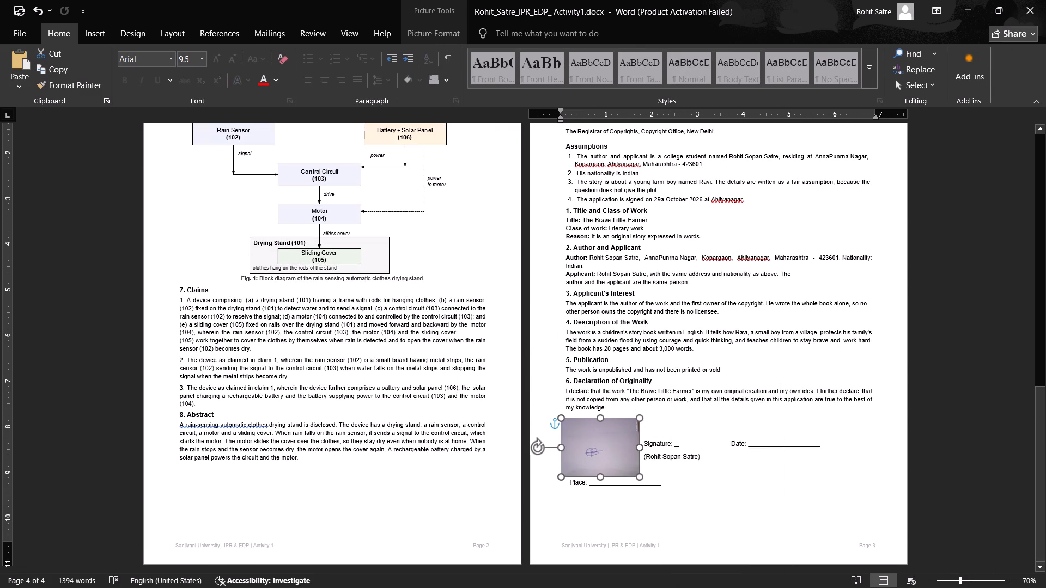
pyautogui.moveTo(624, 434); pyautogui.dragTo(638, 445)
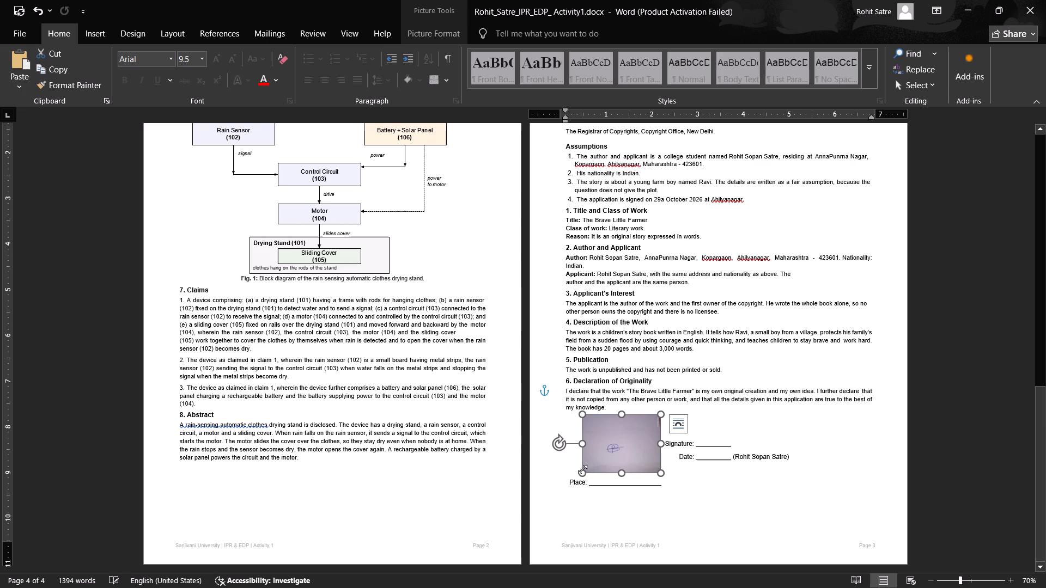
# Shrink the wrapped signature picture to about half its size and position it just above the Signature line.
pyautogui.moveTo(582, 472); pyautogui.dragTo(621, 443)
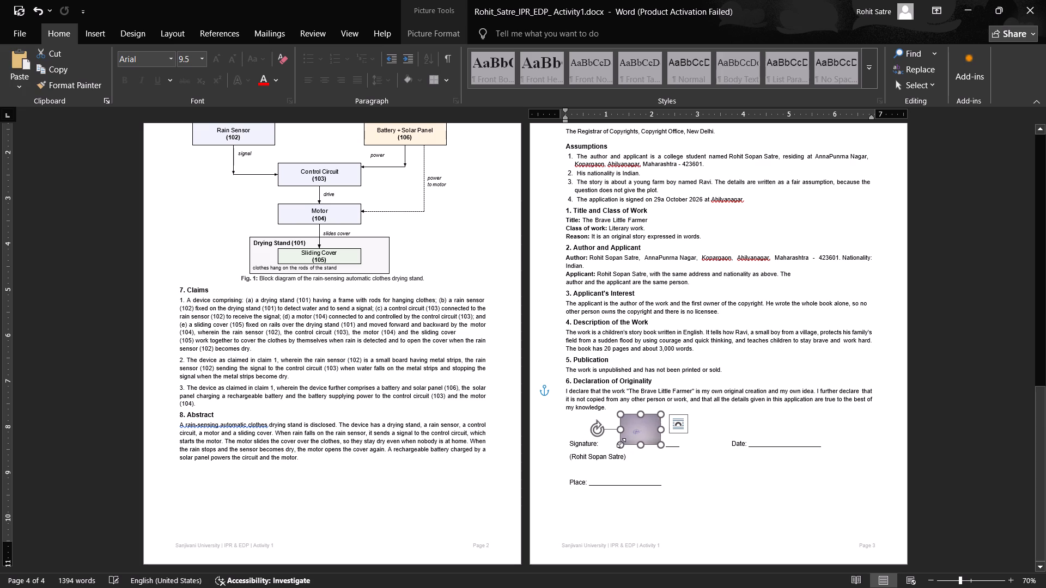
pyautogui.moveTo(636, 434); pyautogui.dragTo(623, 424)
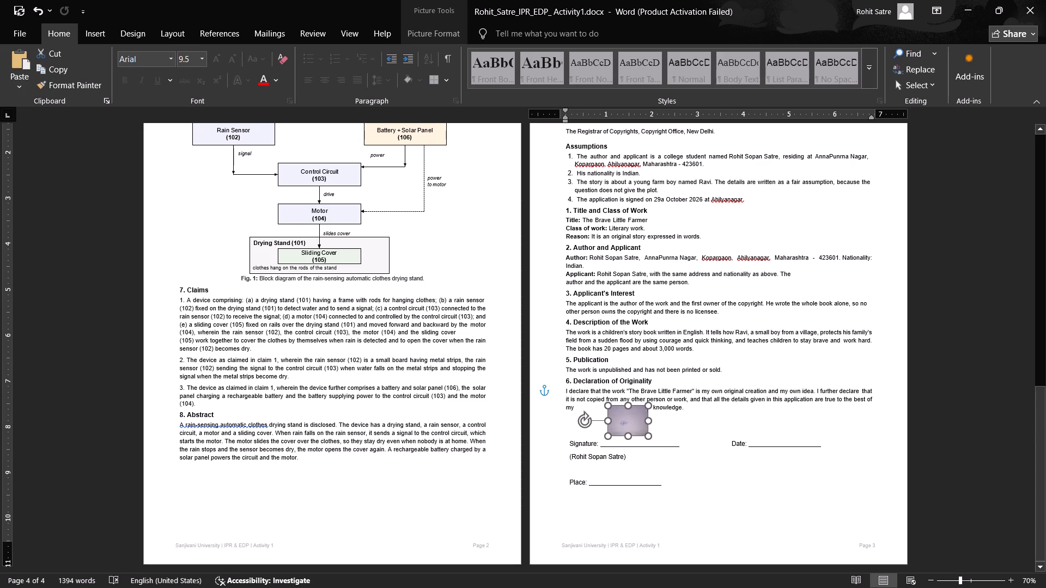
pyautogui.moveTo(623, 424); pyautogui.dragTo(626, 432)
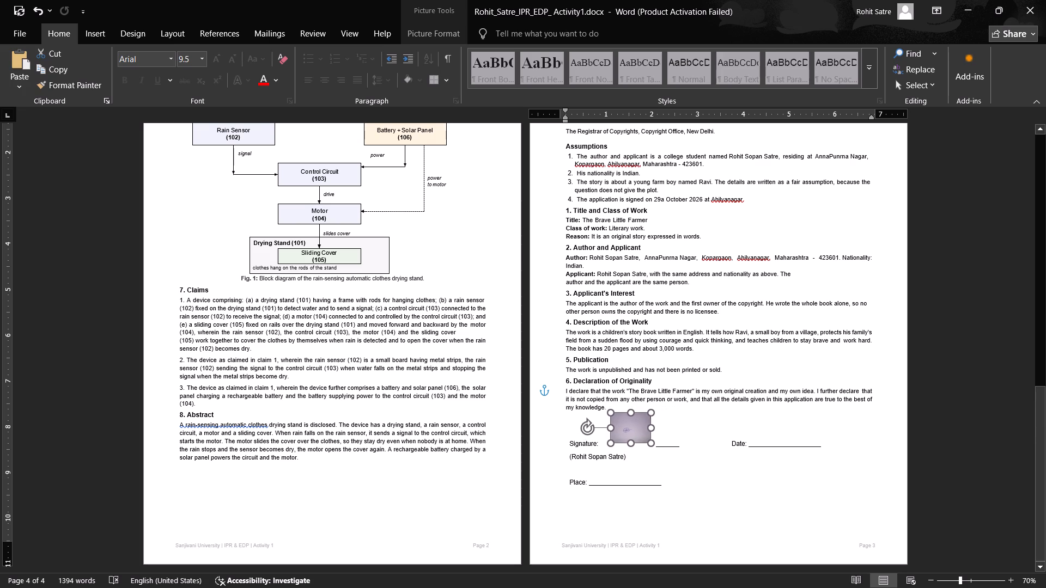
pyautogui.moveTo(626, 432); pyautogui.dragTo(627, 430)
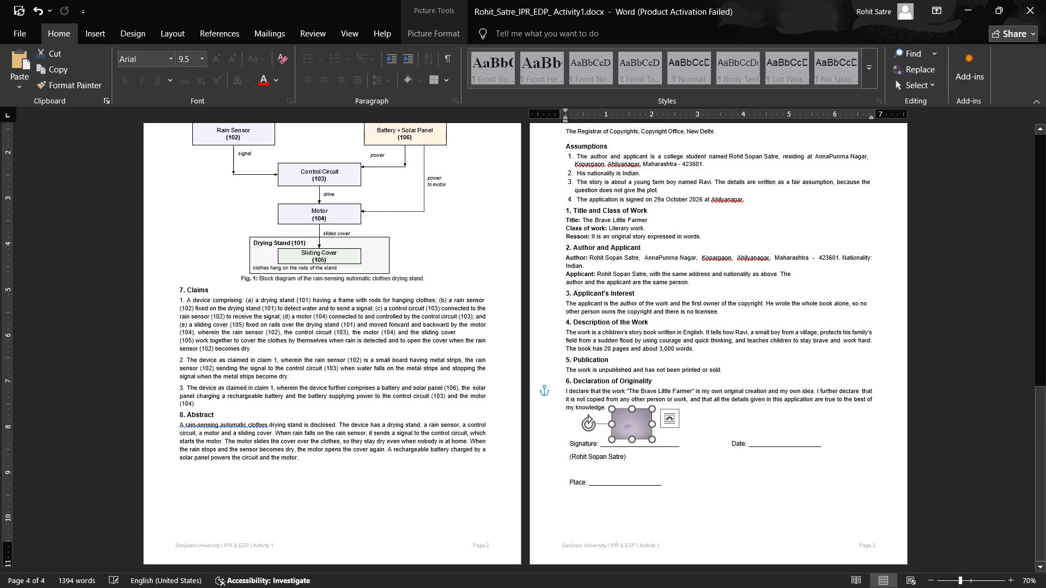
# Insert an empty paragraph between the Declaration of Originality text and the Signature line.
pyautogui.click(569, 426)
pyautogui.press('Return')
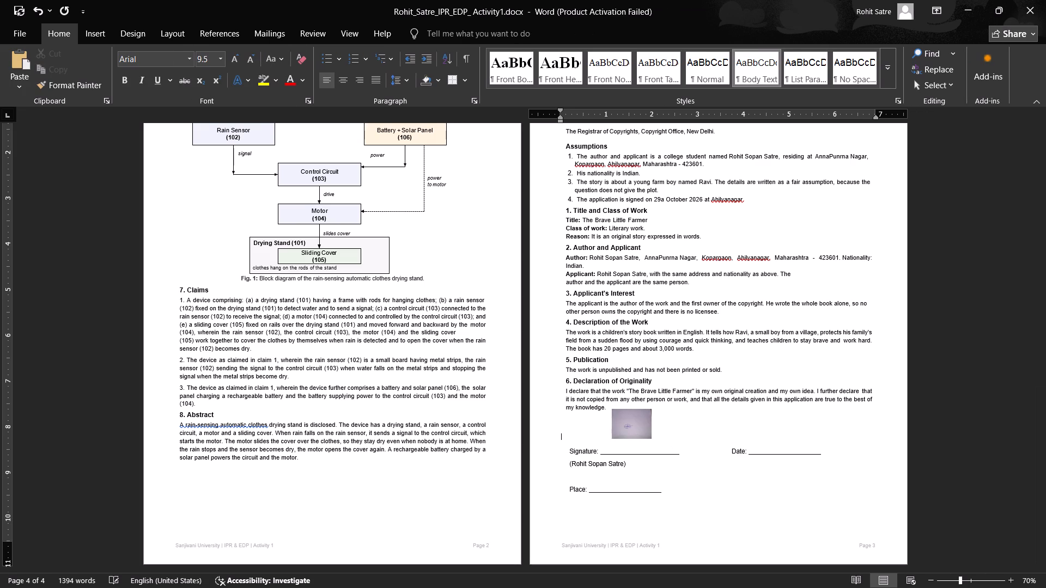
# Lower the signature picture onto the Signature line and enlarge it to about 1.48" by 1.11".
pyautogui.click(634, 420)
pyautogui.moveTo(633, 420); pyautogui.dragTo(634, 429)
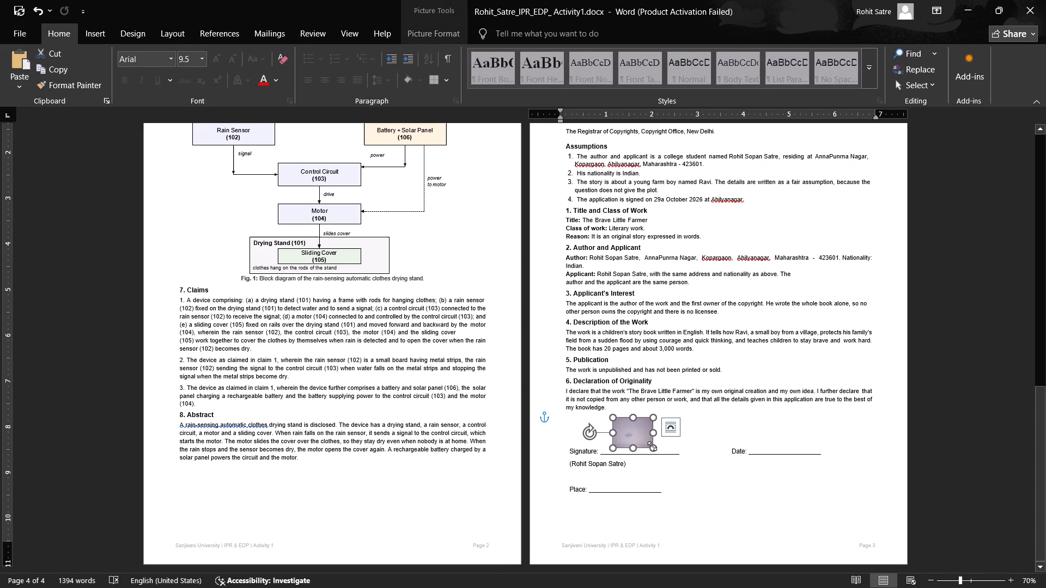
pyautogui.moveTo(652, 446); pyautogui.dragTo(680, 450)
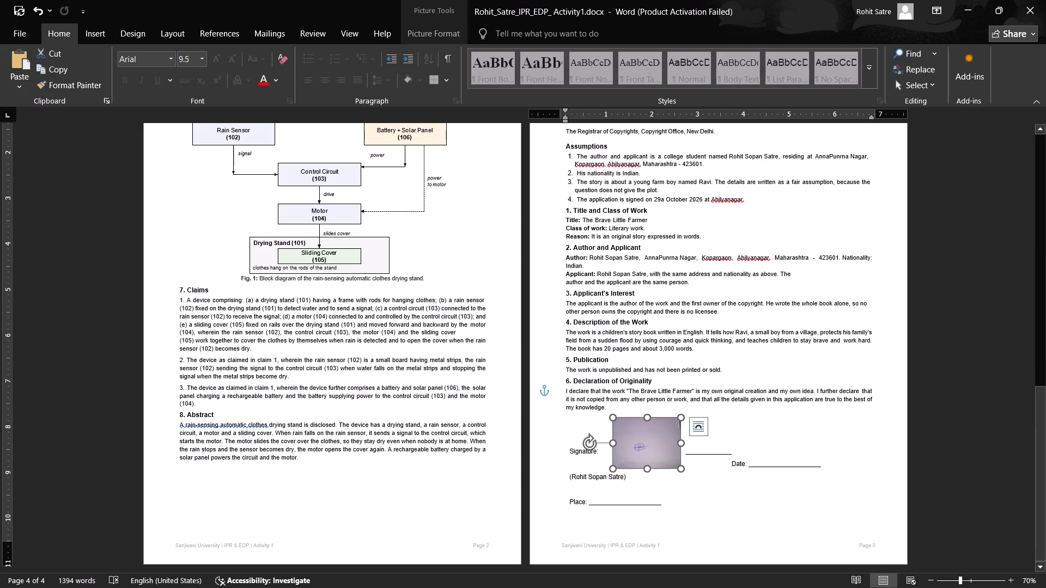
# Remove the signature picture's background with the automatic selection.
pyautogui.click(424, 34)
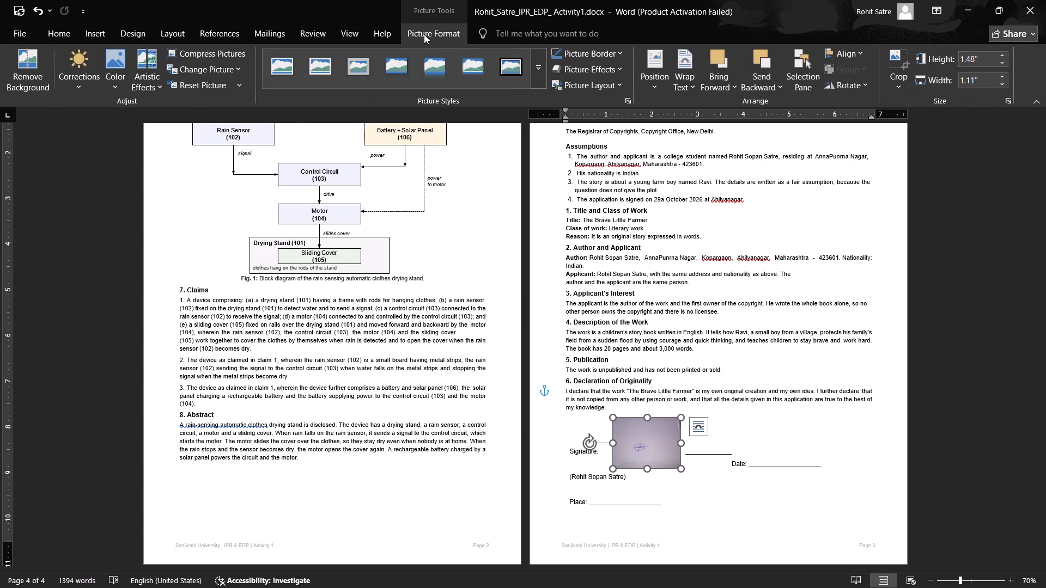
pyautogui.click(25, 60)
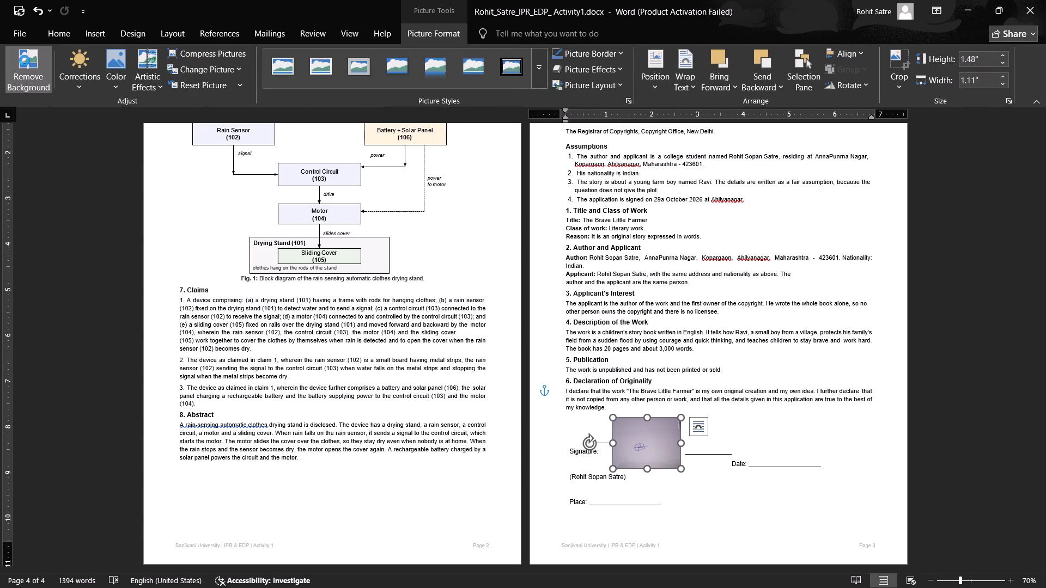
pyautogui.click(735, 416)
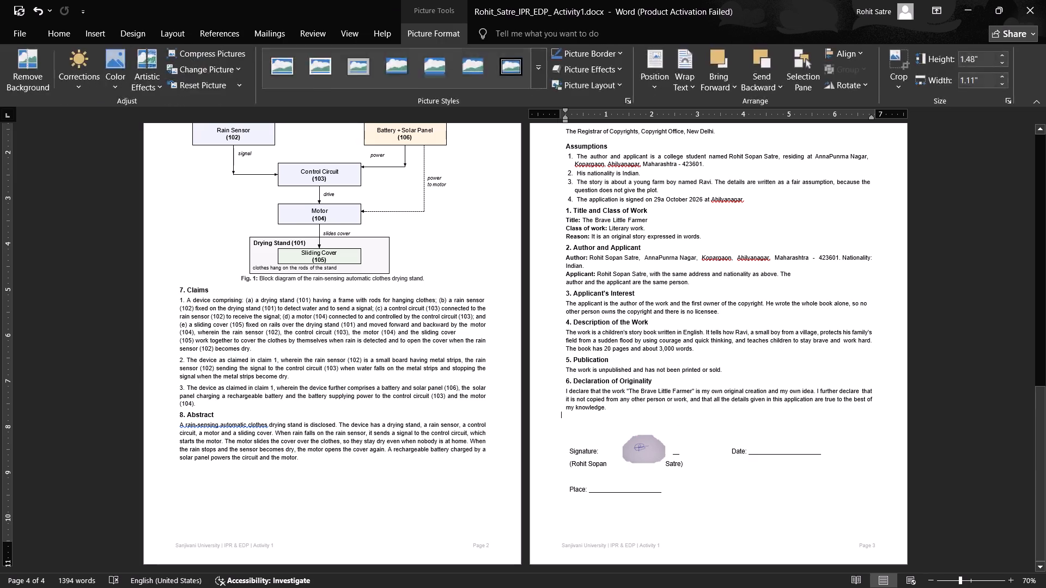
# Reposition the cut-out signature picture so the signature sits just above the Signature line.
pyautogui.moveTo(641, 446); pyautogui.dragTo(636, 431)
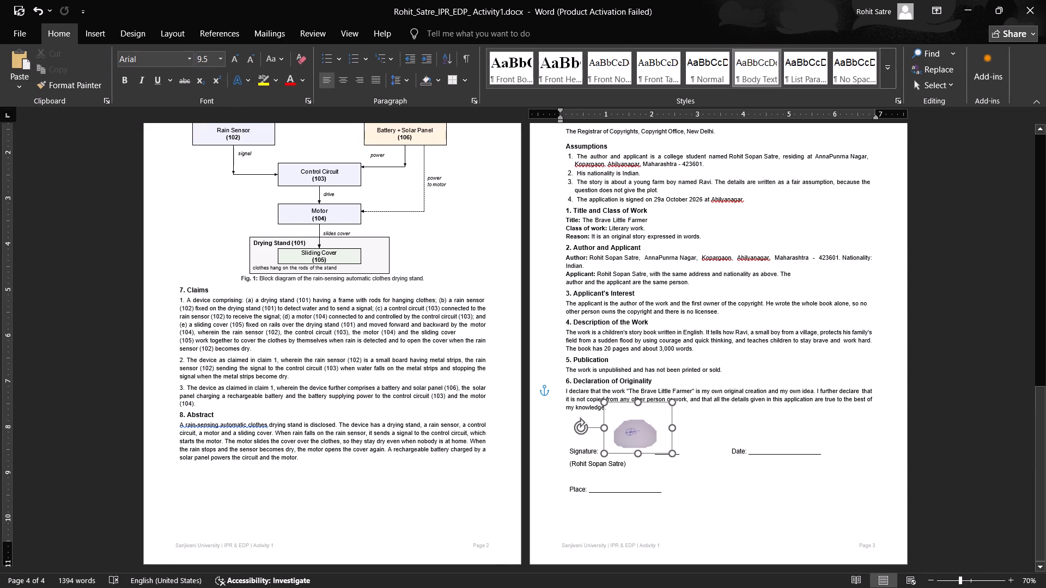
pyautogui.moveTo(636, 431); pyautogui.dragTo(640, 437)
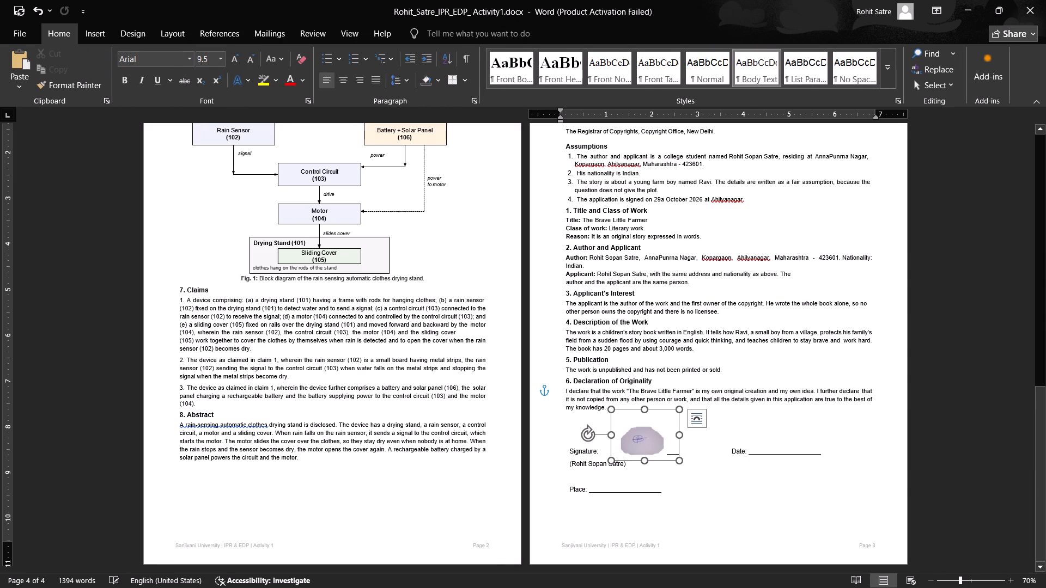
pyautogui.keyDown('ctrl'); pyautogui.scroll(7, 658, 442); pyautogui.keyUp('ctrl')
pyautogui.keyDown('ctrl'); pyautogui.scroll(-6, 658, 442); pyautogui.keyUp('ctrl')
# Switch to Microsoft Store, check the Adobe Acrobat Reader DC installation progress, and close the Store.
pyautogui.hotkey('alt', 'Tab')
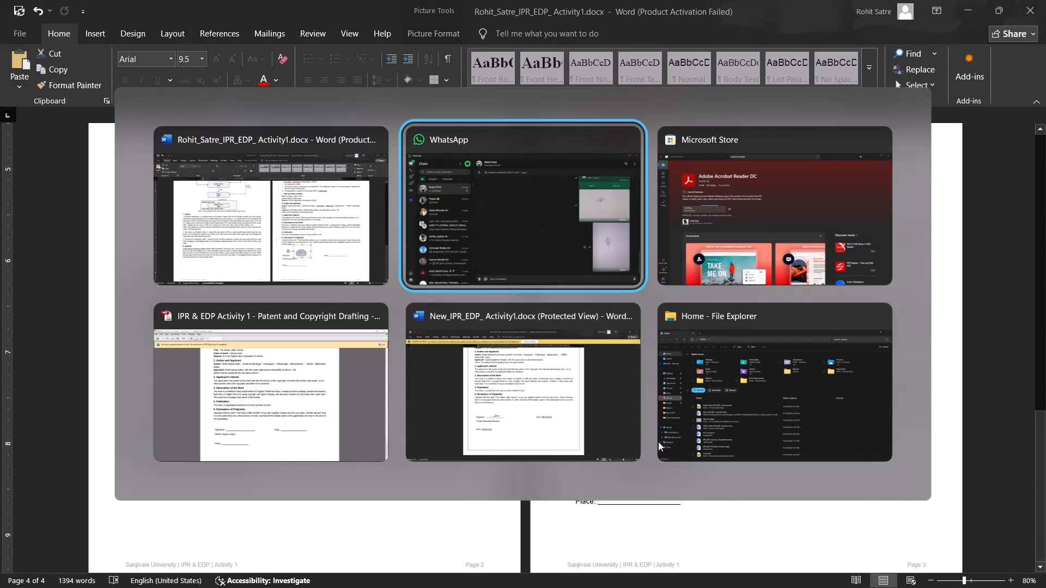
pyautogui.hotkey('alt', 'Tab')
pyautogui.tripleClick(244, 244)
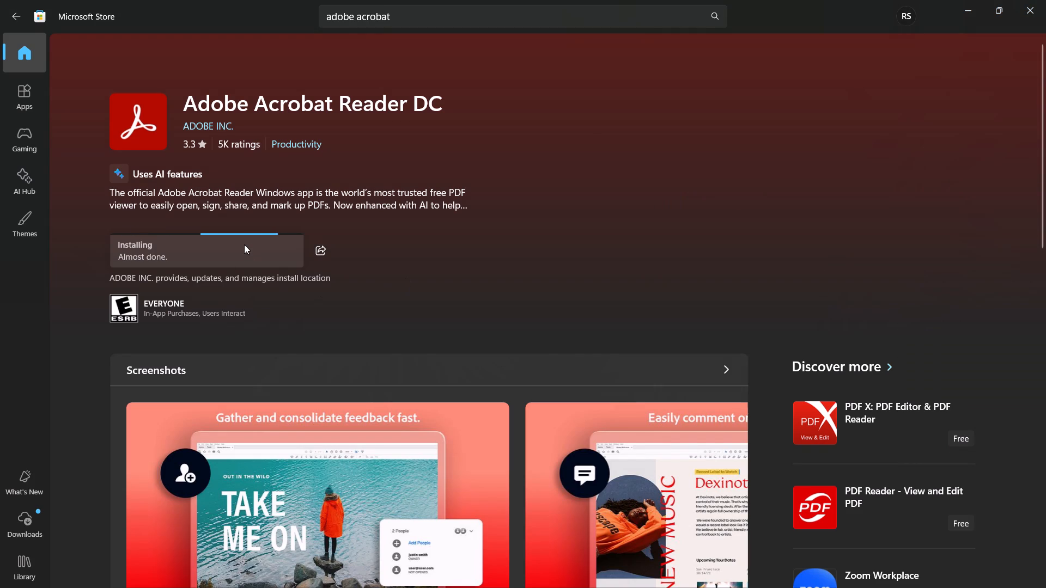
pyautogui.click(244, 244)
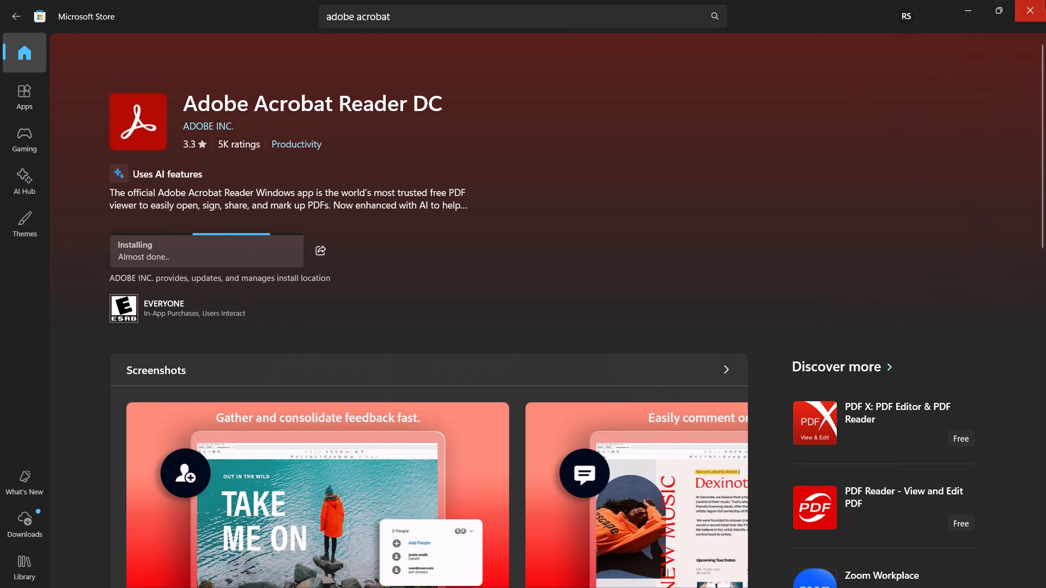
pyautogui.click(1044, 0)
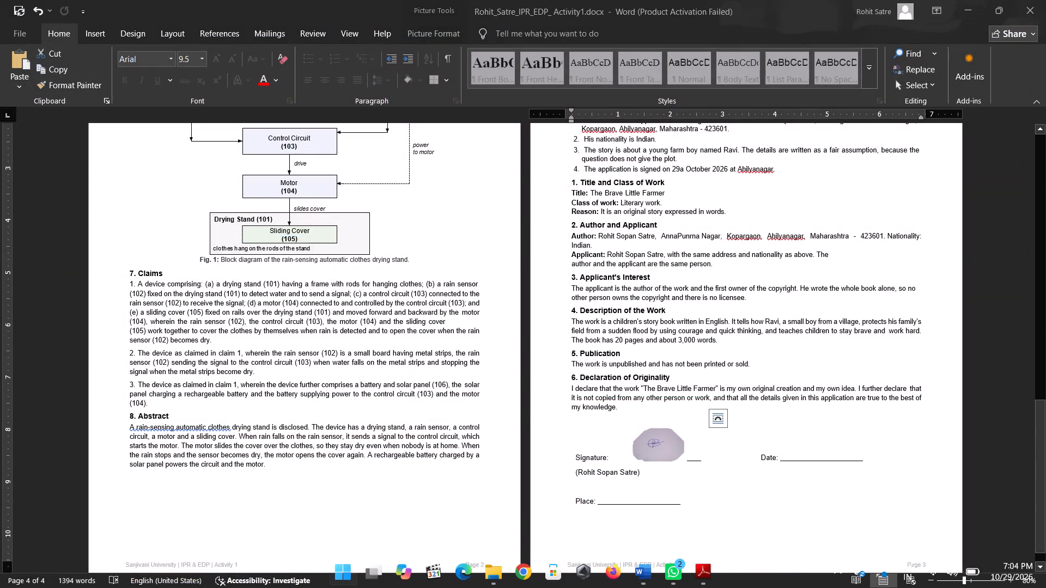
# Search Windows for "adobe" and open the Adobe Acrobat Reader listing in Microsoft Store.
pyautogui.write('adobe')
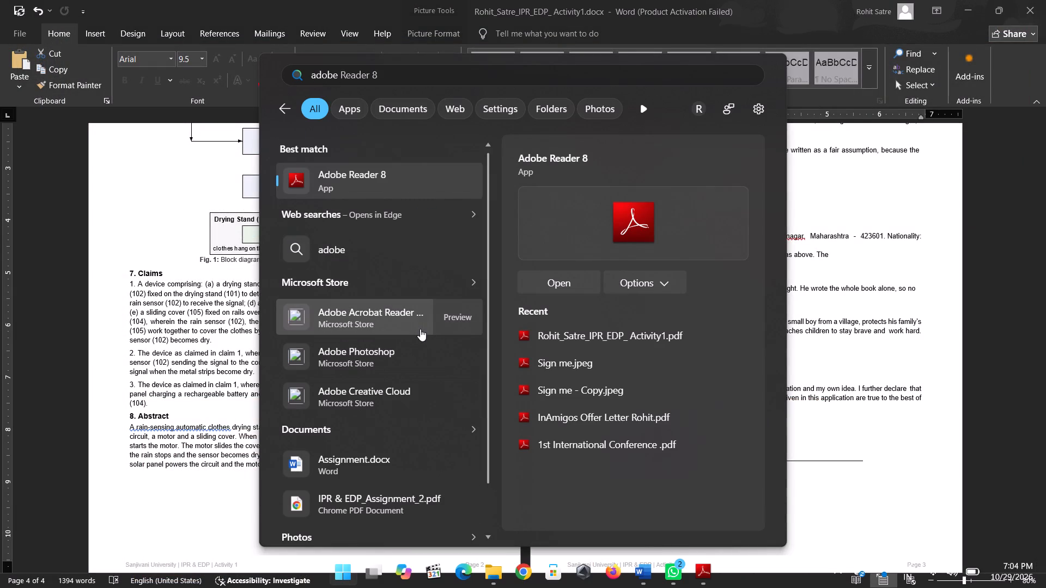
pyautogui.click(408, 321)
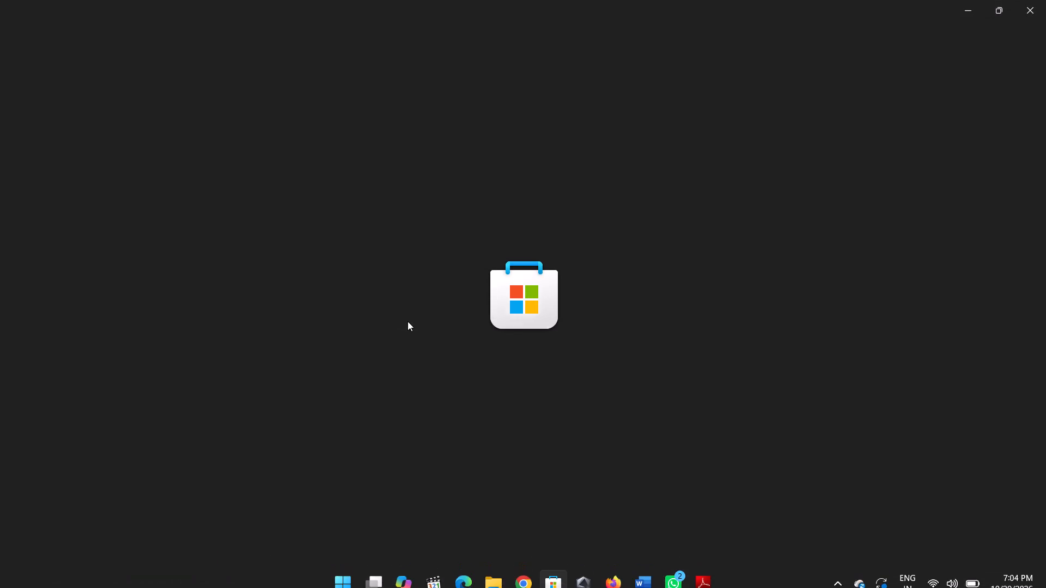